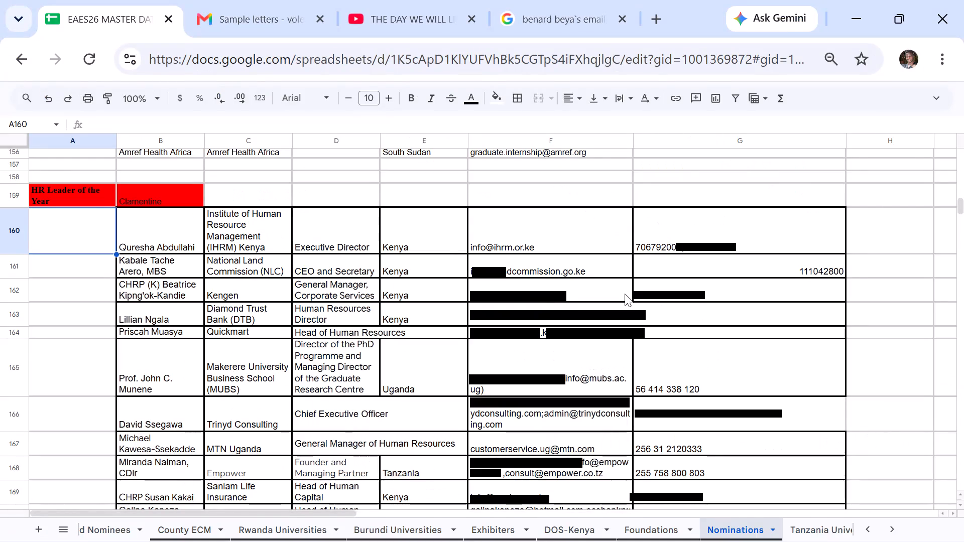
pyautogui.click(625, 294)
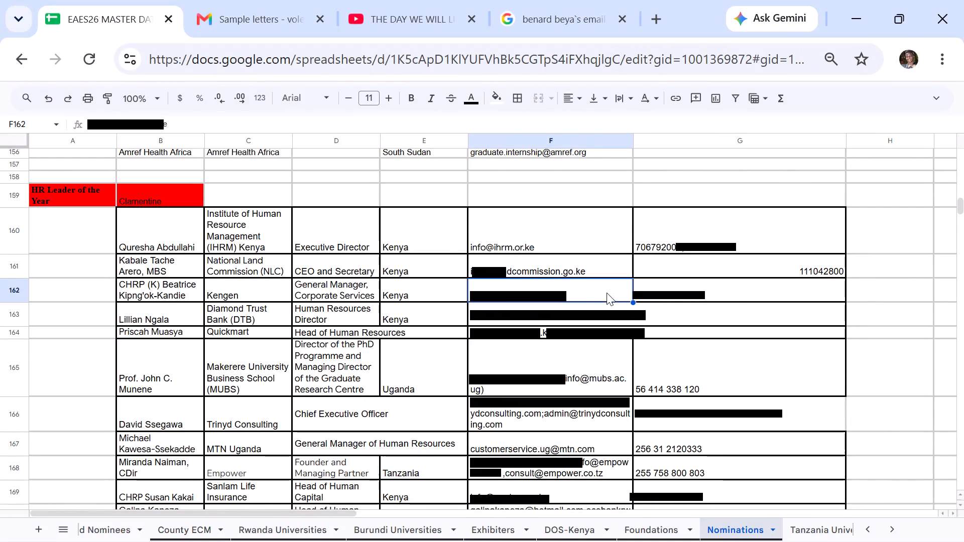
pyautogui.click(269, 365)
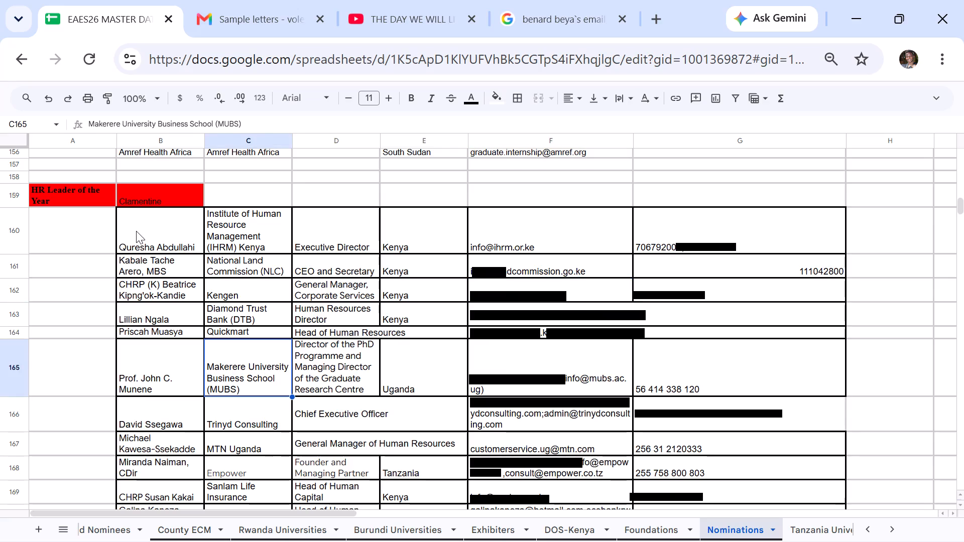
# Copy the full name of the first nominee listed under HR Leader of the Year, in cell B160.
pyautogui.doubleClick(136, 231)
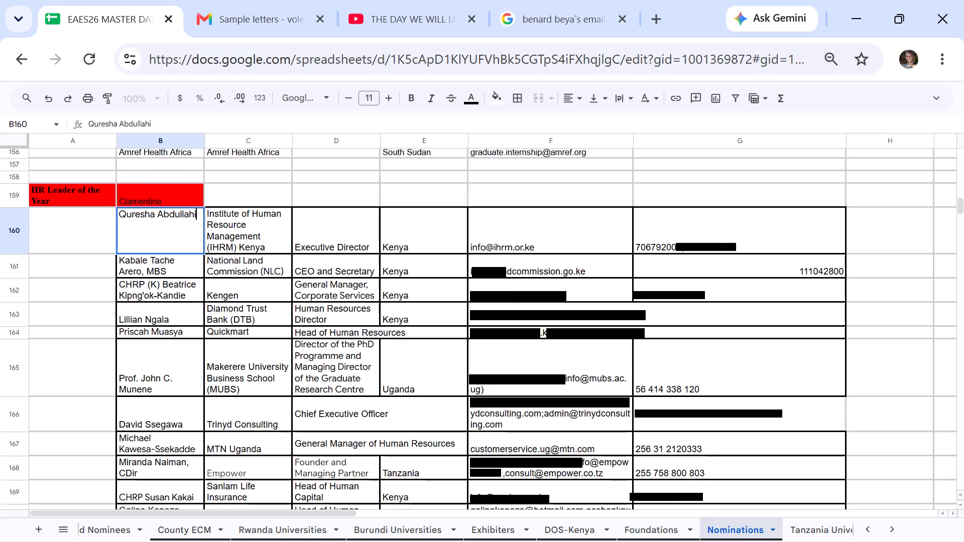
pyautogui.moveTo(196, 214); pyautogui.dragTo(135, 208)
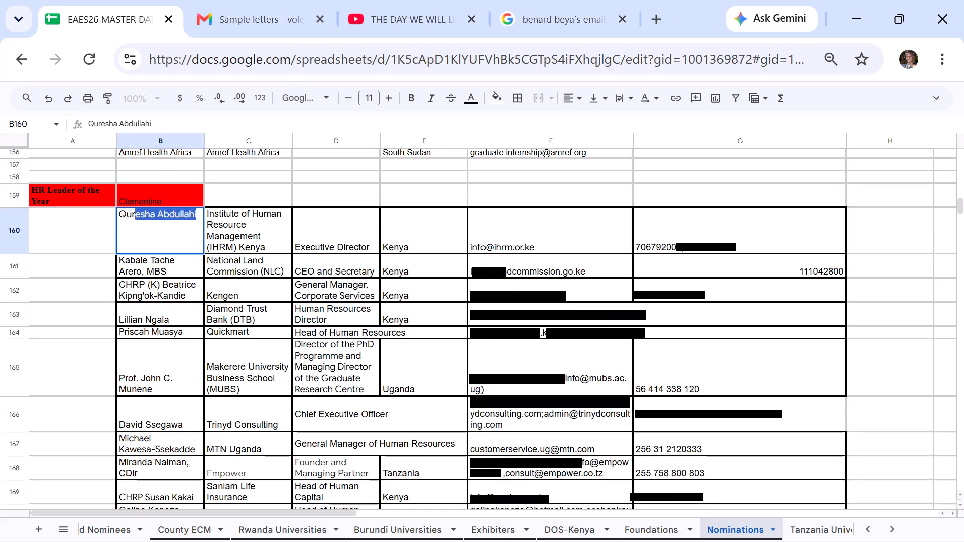
pyautogui.moveTo(135, 208); pyautogui.dragTo(113, 209)
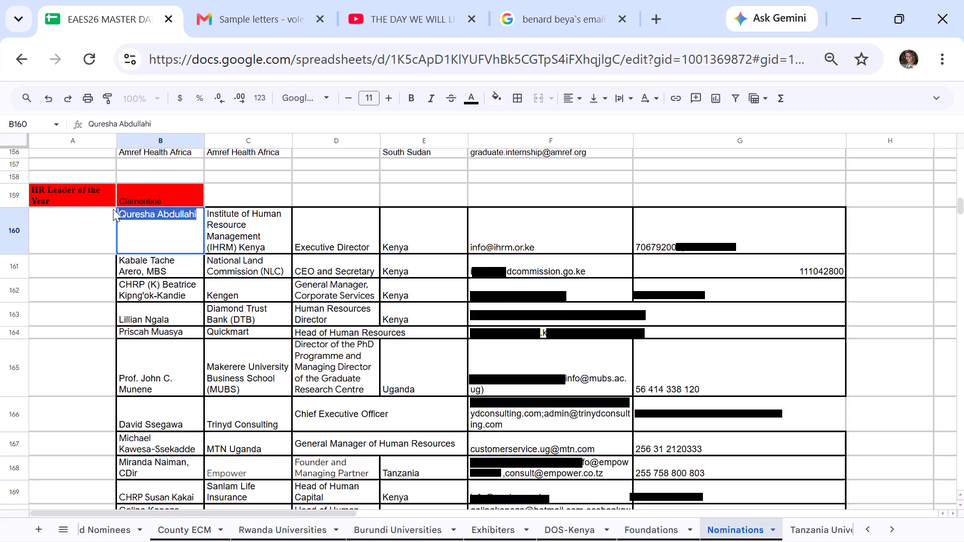
pyautogui.hotkey('ctrl', 'c')
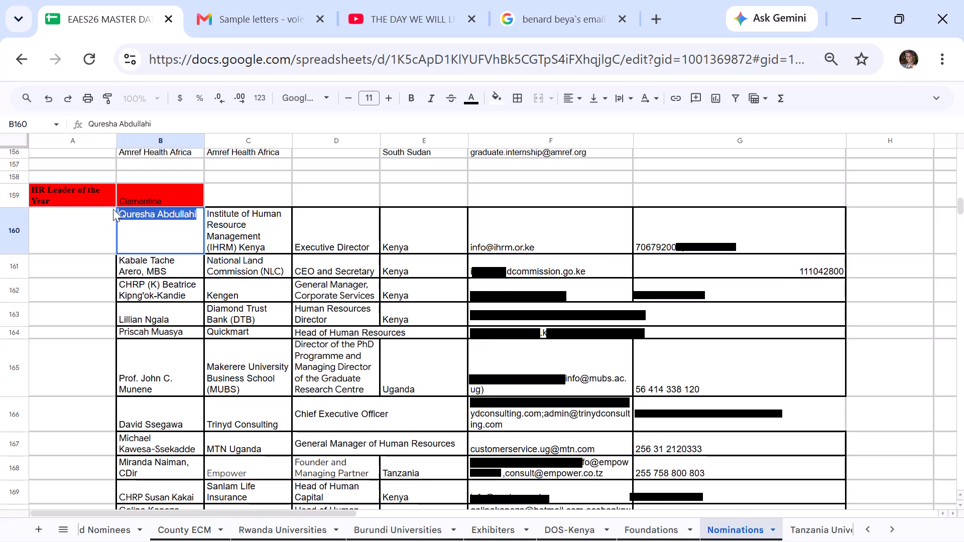
pyautogui.click(113, 209)
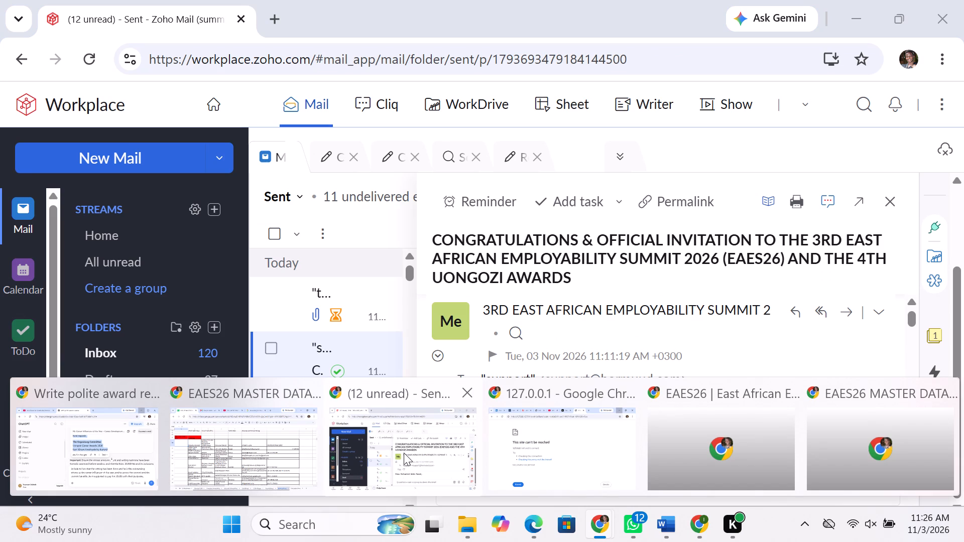
# Switch to the Zoho Mail window with the sent EAES26 congratulations and invitation email.
pyautogui.click(404, 453)
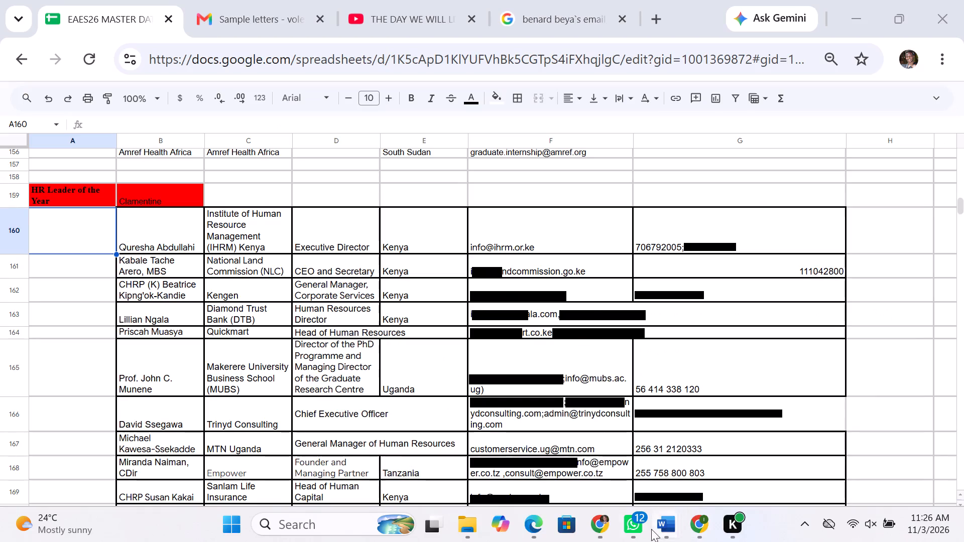
# Look at the sent summit invitation in the Zoho Mail window and return to the EAES26 master data spreadsheet.
pyautogui.click(414, 460)
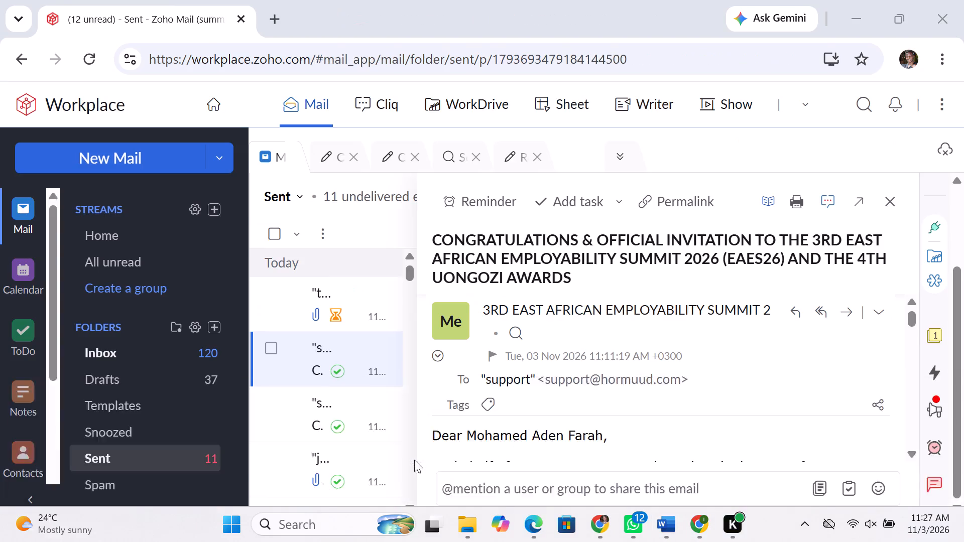
pyautogui.doubleClick(598, 529)
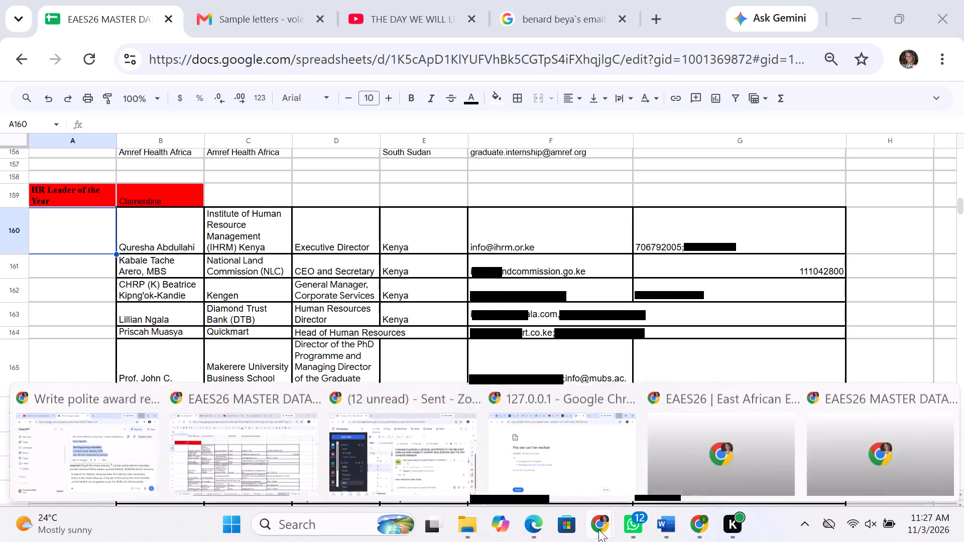
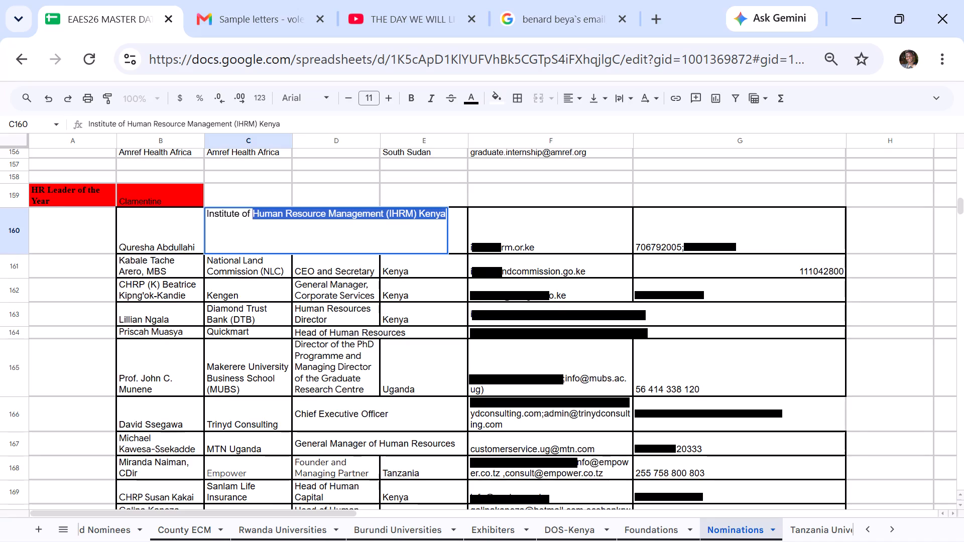
# Copy the full organization name "Institute of Human Resource Management (IHRM) Kenya" from the first nominee row under HR Leader of the Year.
pyautogui.moveTo(254, 210); pyautogui.dragTo(193, 210)
pyautogui.hotkey('ctrl', 'c')
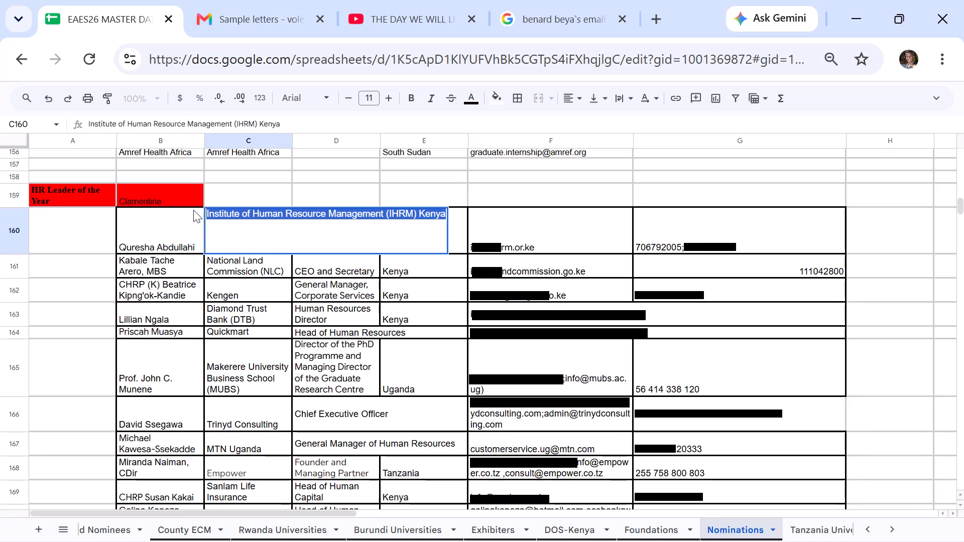
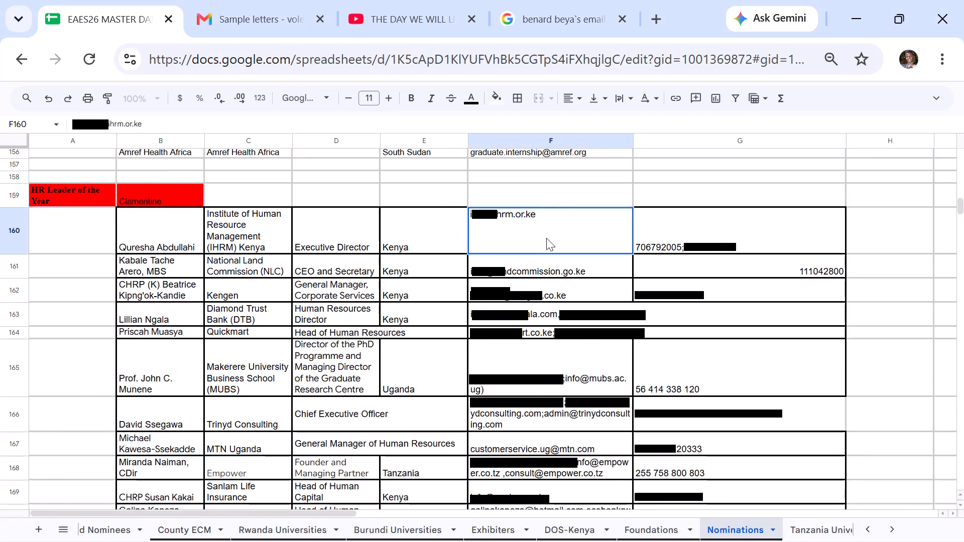
# Select the whole email address text inside its cell in the IHRM Kenya nominee's row under HR Leader of the Year.
pyautogui.moveTo(537, 215); pyautogui.dragTo(513, 215)
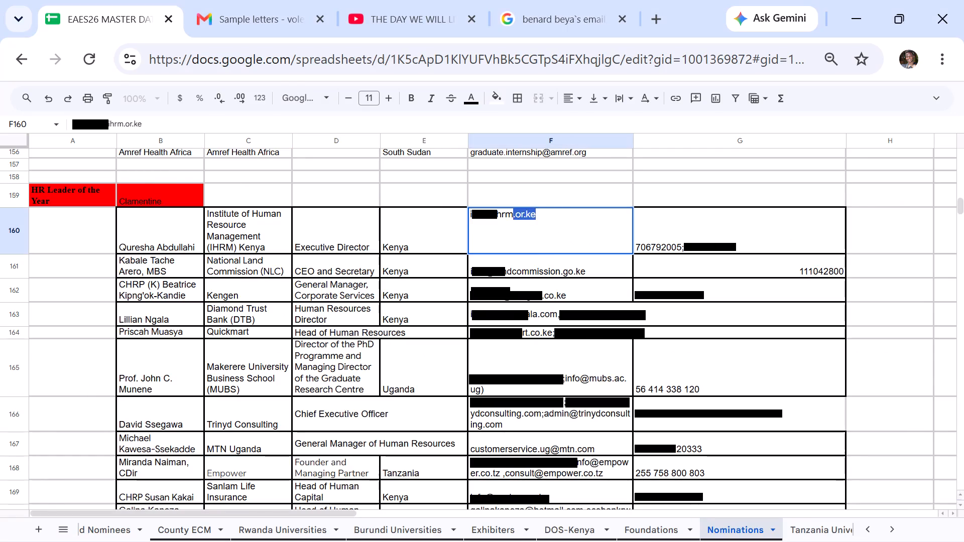
pyautogui.moveTo(513, 215); pyautogui.dragTo(465, 213)
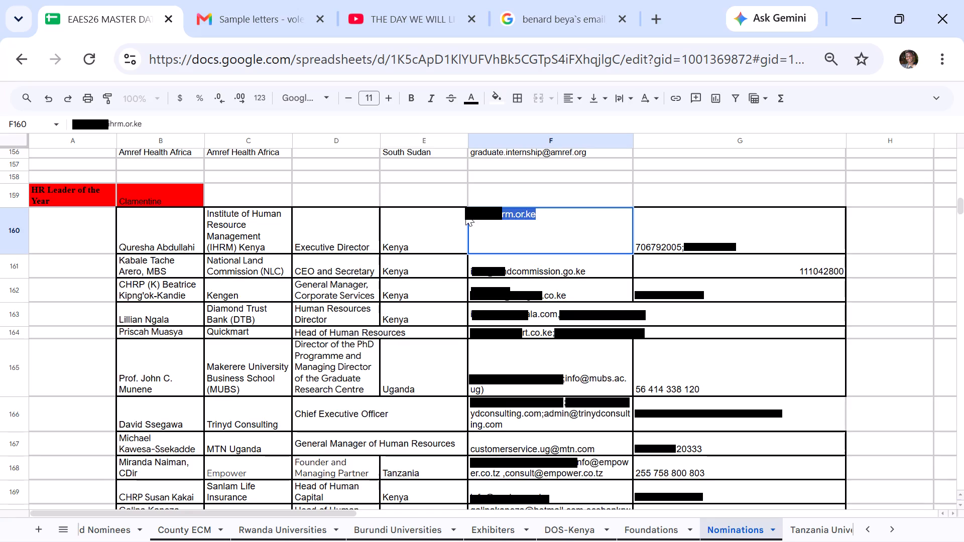
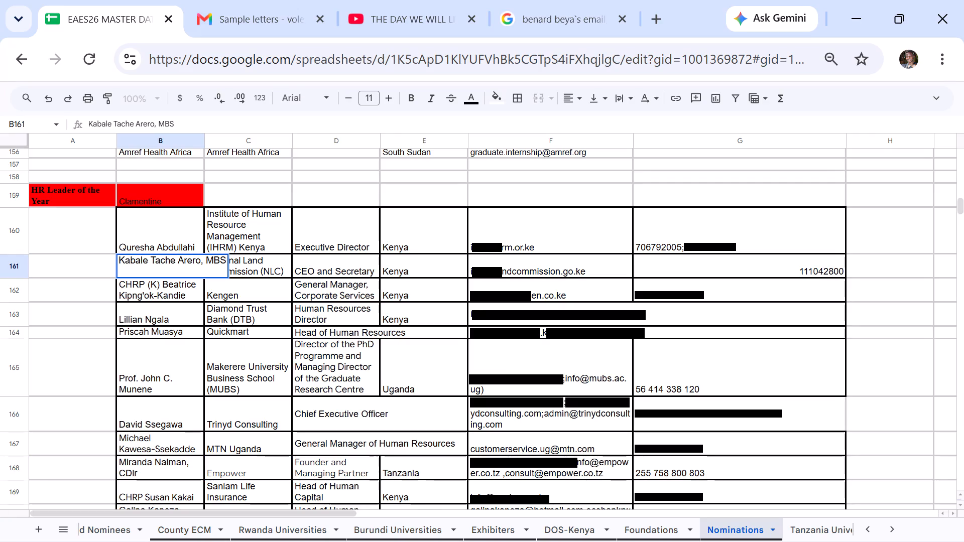
# Copy the nominee's name without the "MBS" suffix from the National Land Commission (NLC) row under HR Leader of the Year.
pyautogui.click(200, 261)
pyautogui.moveTo(200, 261); pyautogui.dragTo(124, 257)
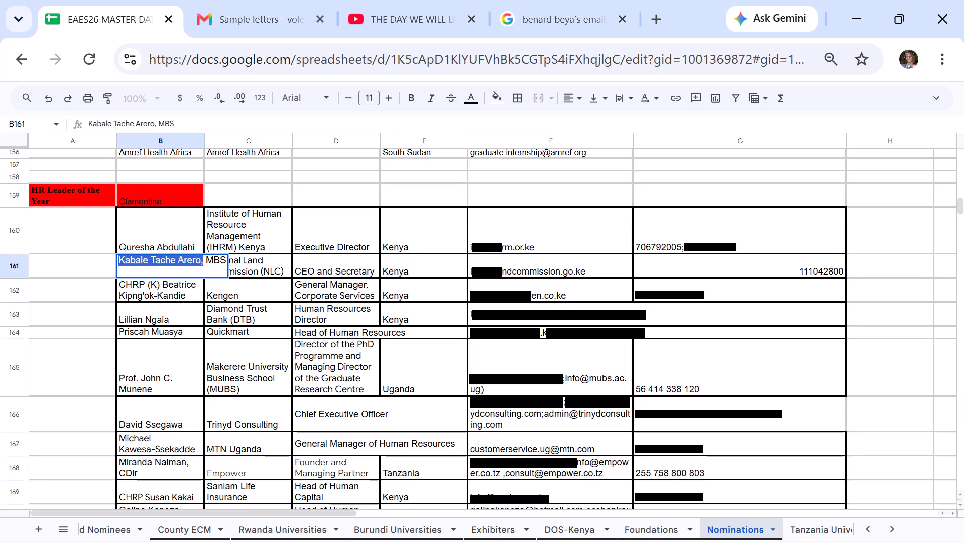
pyautogui.hotkey('ctrl', 'c')
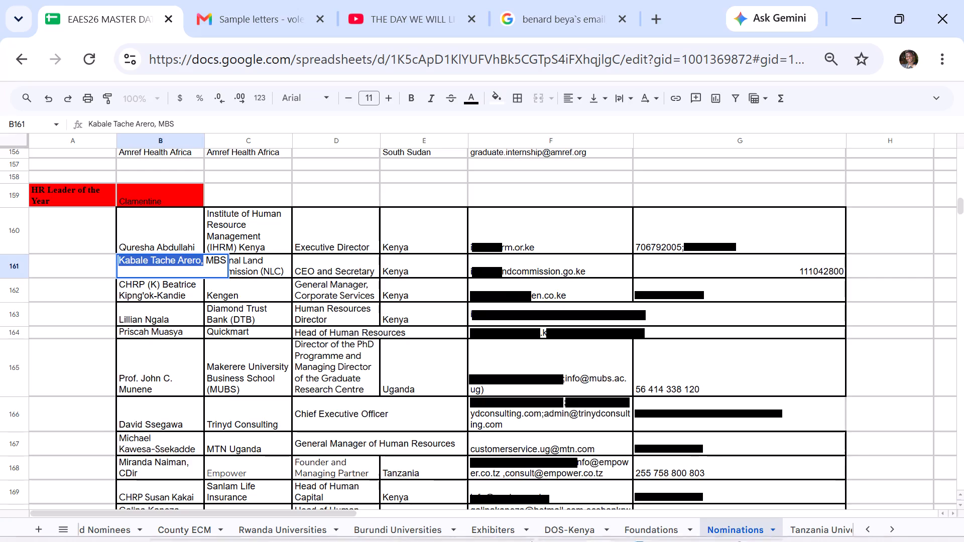
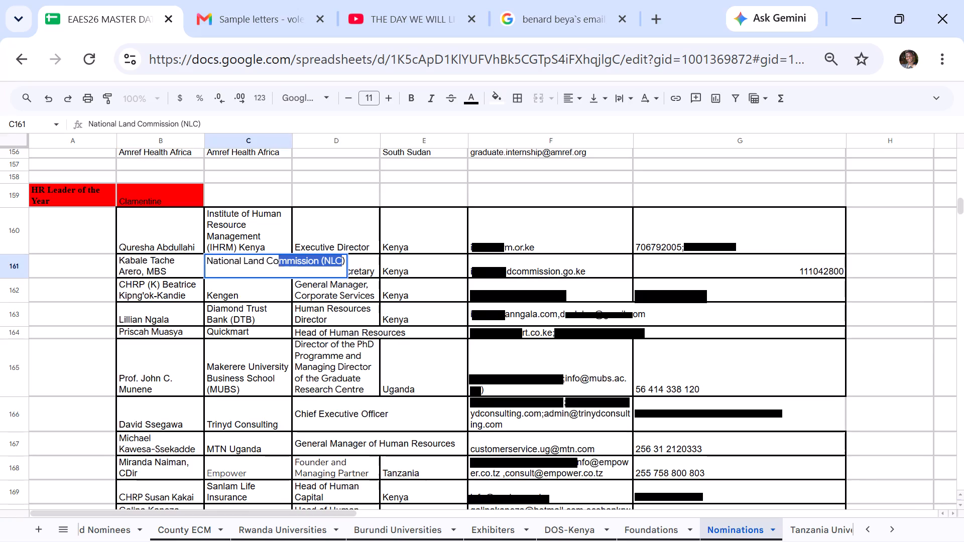
# Copy the organization name National Land Commission (NLC) from the second nominee's row under HR Leader of the Year.
pyautogui.moveTo(279, 263); pyautogui.dragTo(207, 264)
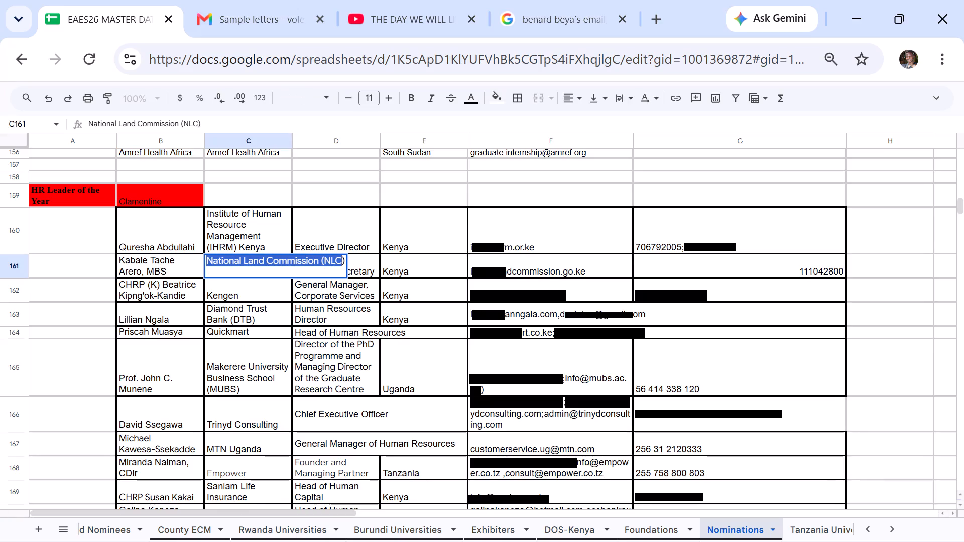
pyautogui.hotkey('ctrl', 'c')
pyautogui.click(207, 264)
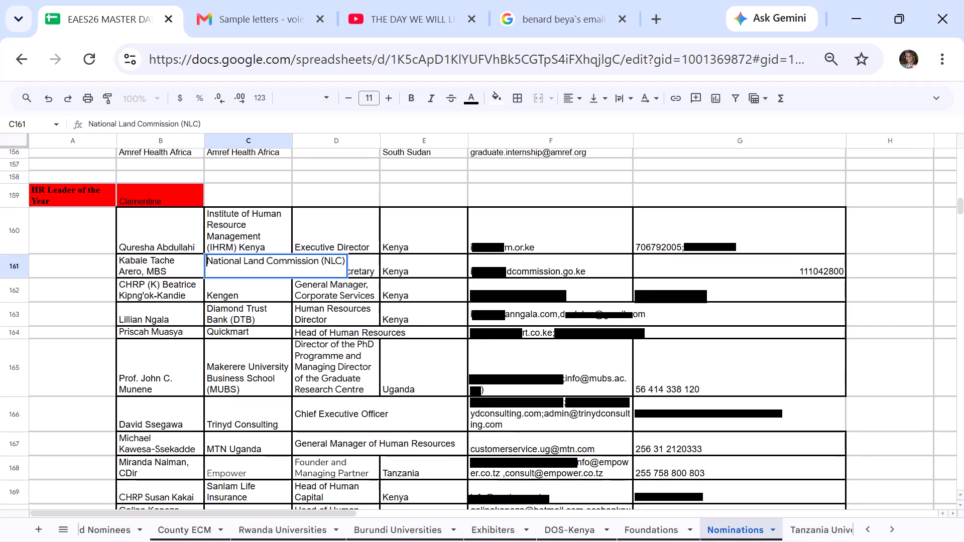
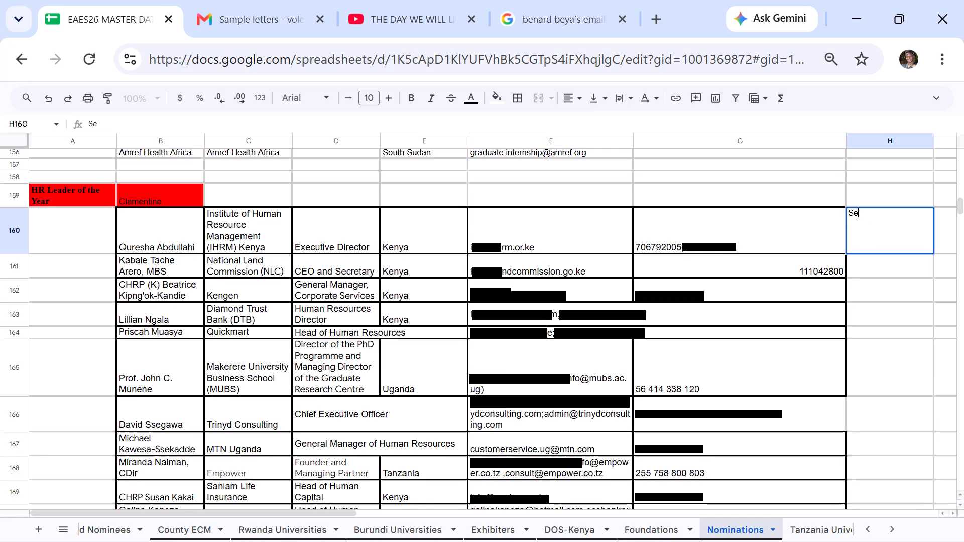
# Mark the first two HR Leader of the Year nominees, from IHRM Kenya and National Land Commission (NLC), as Sent in column H.
pyautogui.click(869, 262)
pyautogui.click(869, 262)
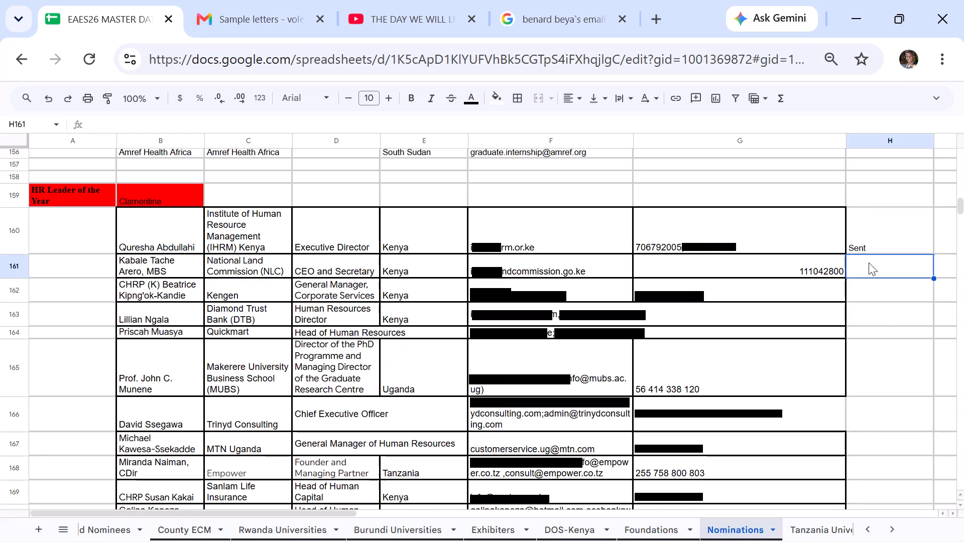
pyautogui.doubleClick(869, 262)
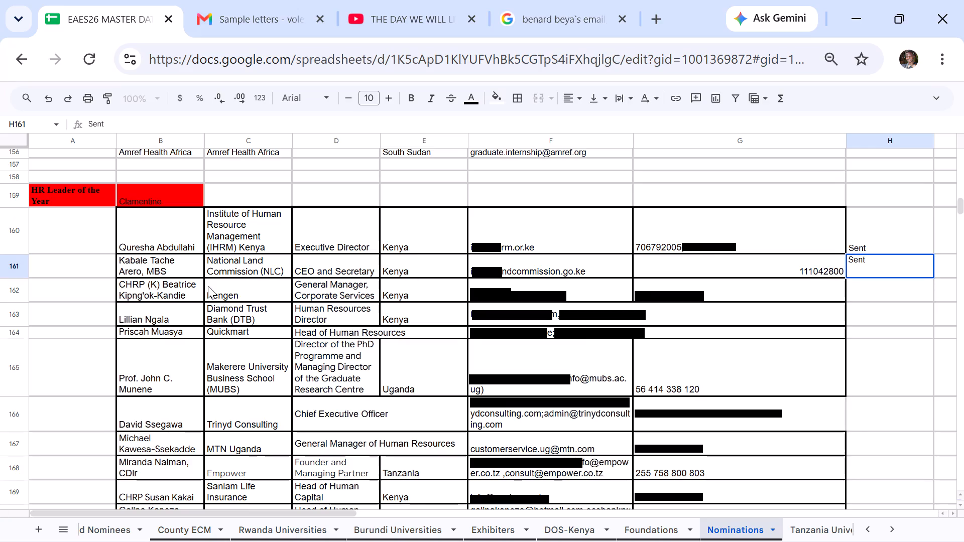
# Copy the Kengen nominee's name, from the CHRP (K) title through the hyphen, from the third row under HR Leader of the Year.
pyautogui.click(184, 286)
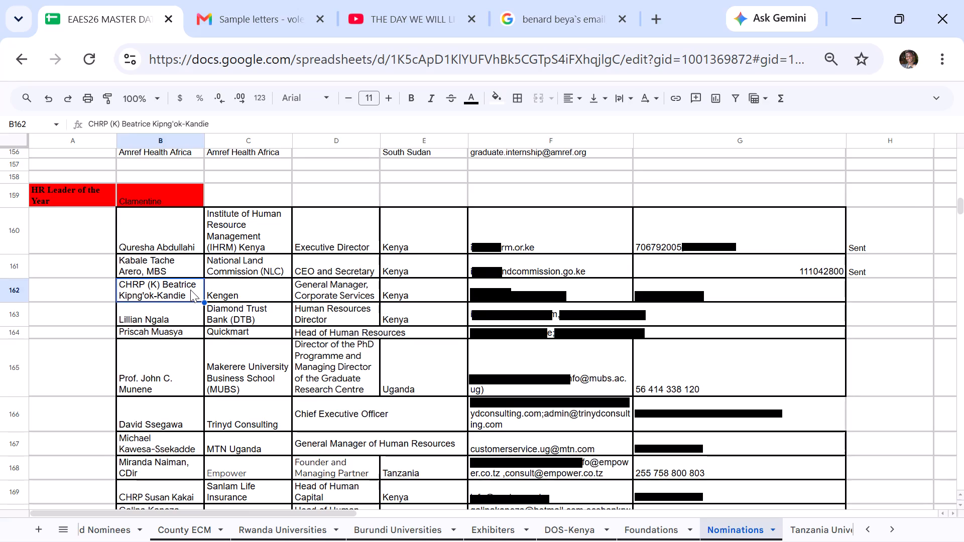
pyautogui.doubleClick(190, 290)
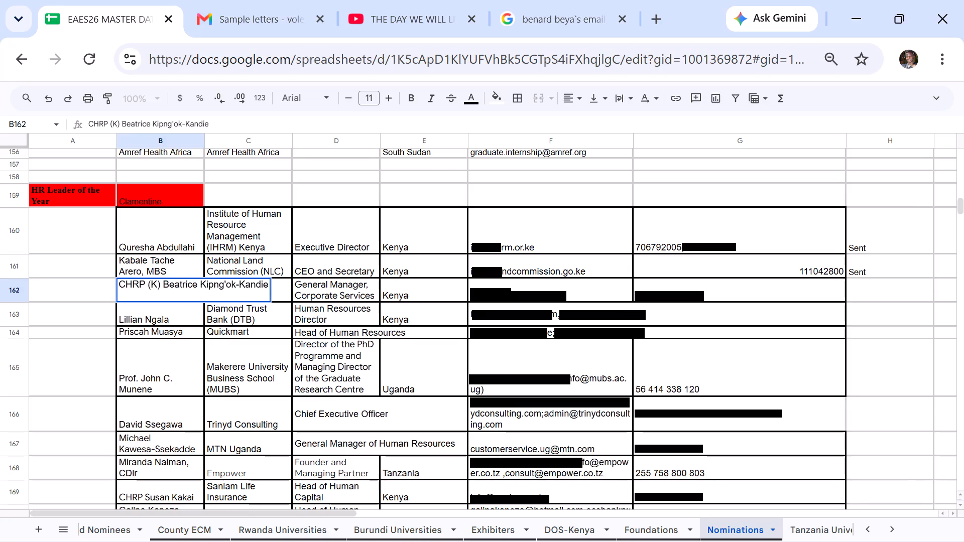
pyautogui.click(234, 284)
pyautogui.moveTo(234, 284); pyautogui.dragTo(133, 274)
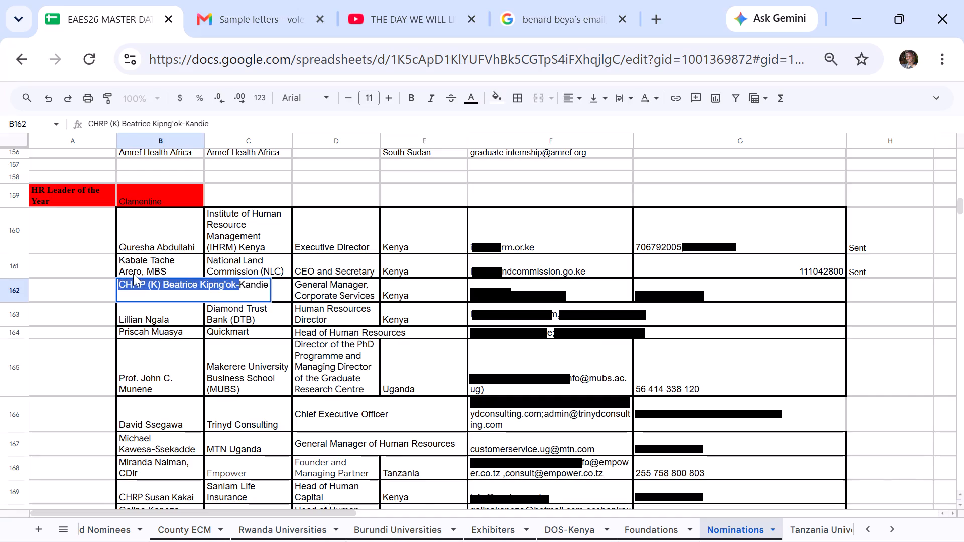
pyautogui.moveTo(133, 274); pyautogui.dragTo(117, 274)
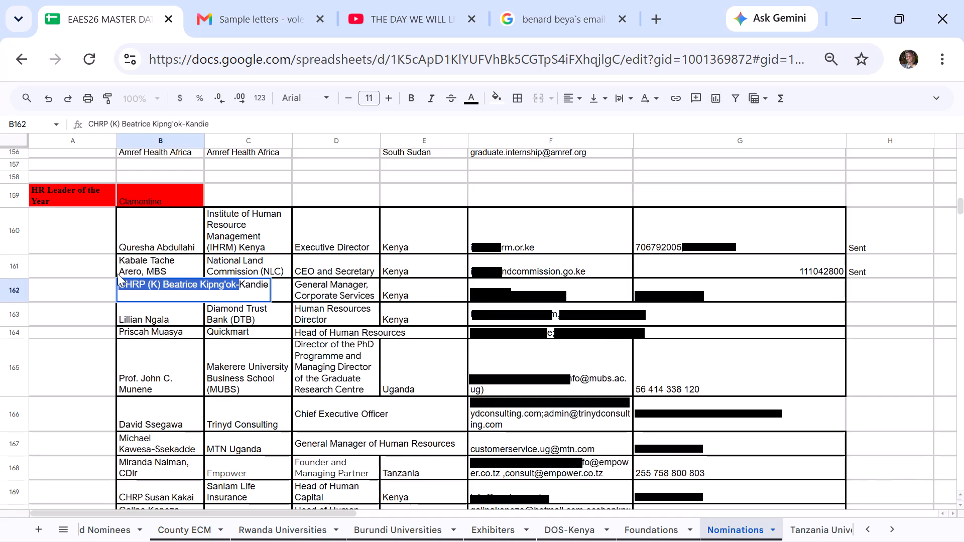
pyautogui.hotkey('ctrl', 'c')
pyautogui.click(117, 274)
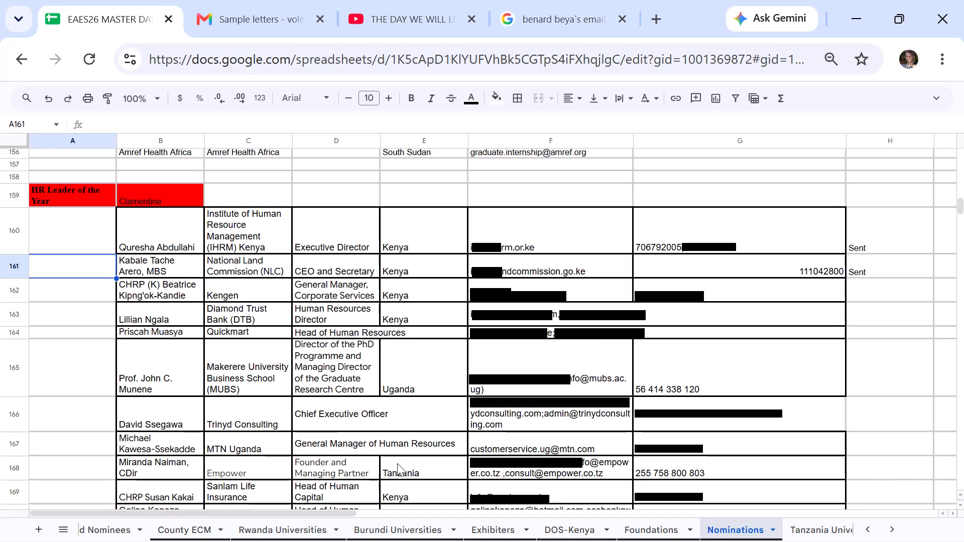
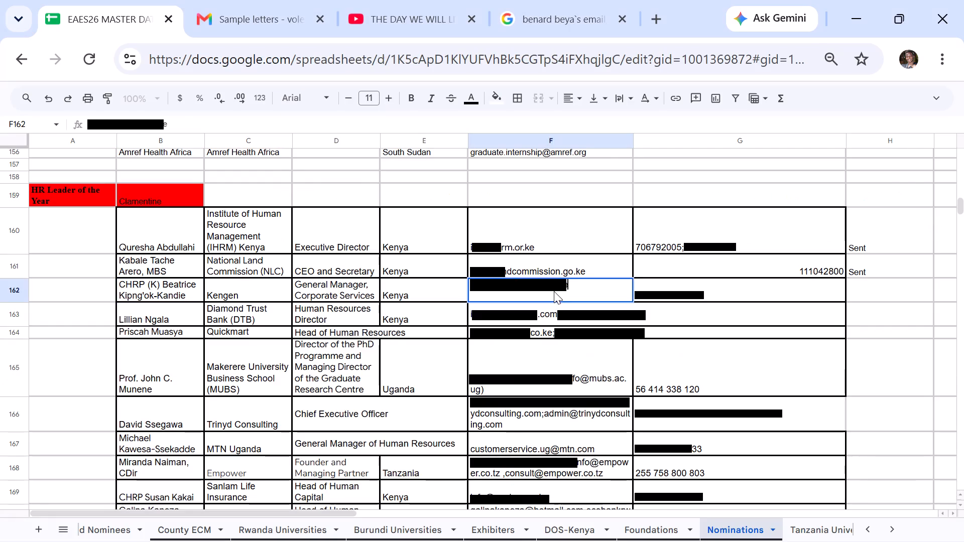
# Copy the Kengen nominee's email address from column F of the third row under HR Leader of the Year.
pyautogui.moveTo(571, 285); pyautogui.dragTo(560, 285)
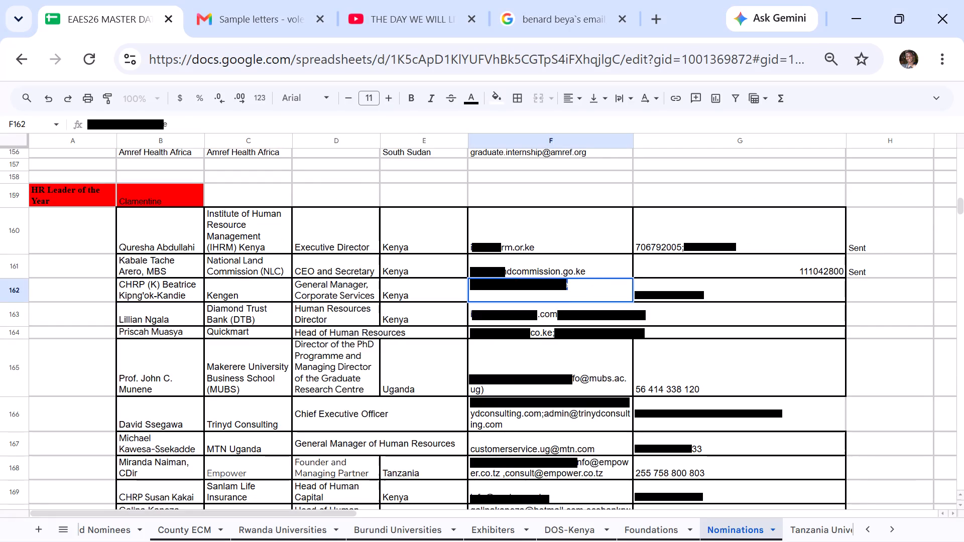
pyautogui.moveTo(560, 285); pyautogui.dragTo(466, 287)
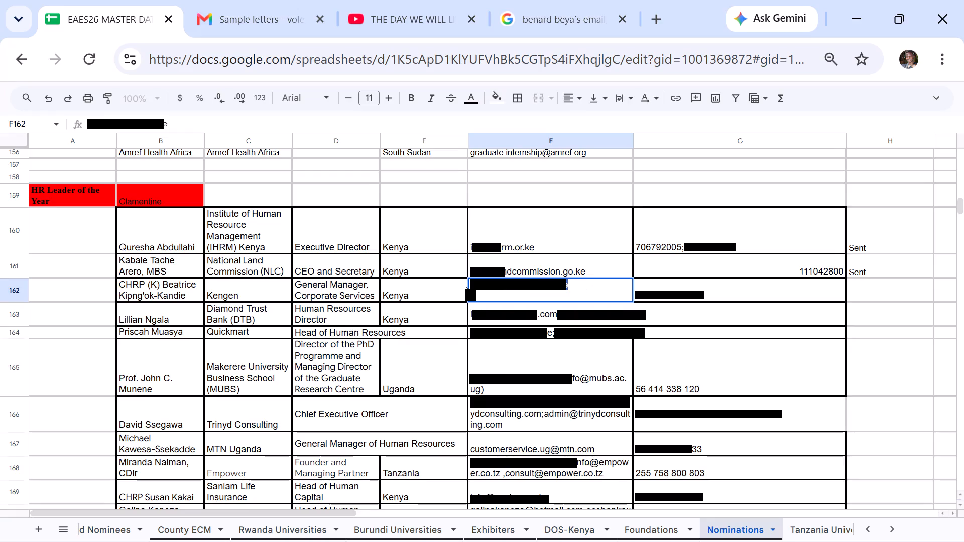
pyautogui.hotkey('ctrl', 'c')
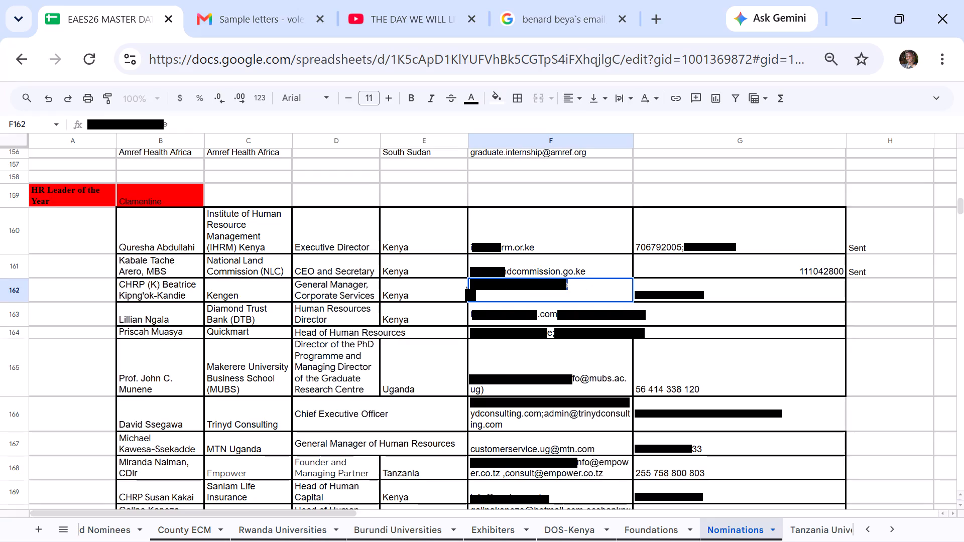
pyautogui.click(466, 287)
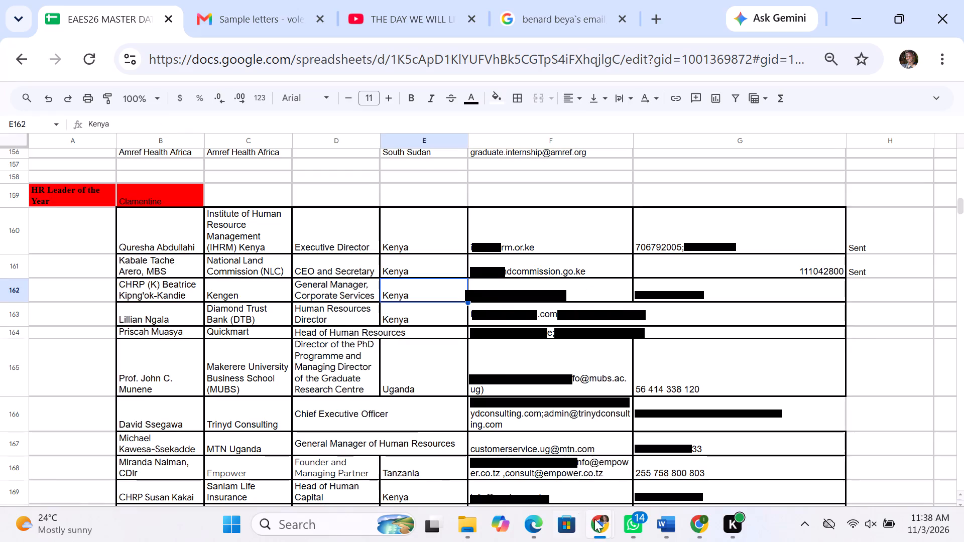
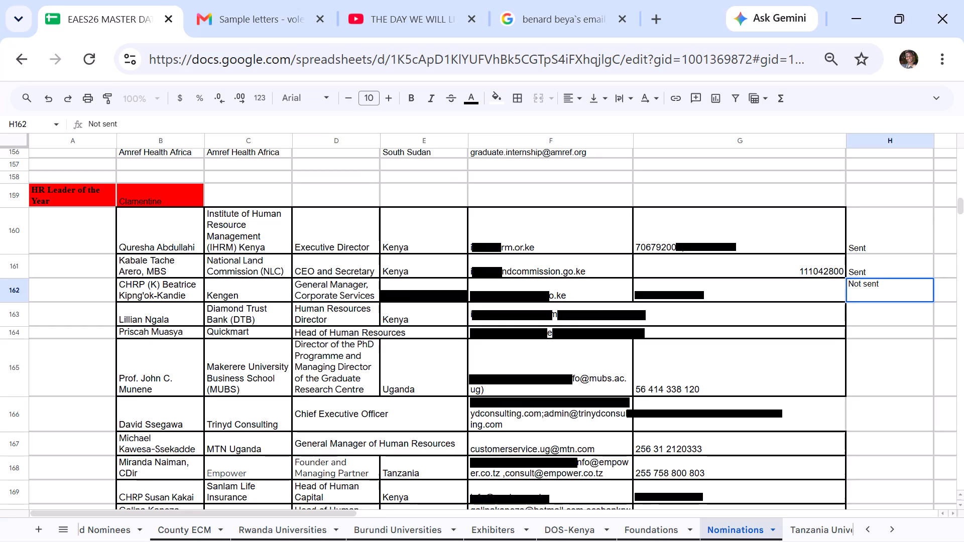
# Mark the Kengen nominee under HR Leader of the Year as Not sent in column H.
pyautogui.click(864, 294)
# Enter the saved profile's full name in column H of the HR Leader of the Year heading row, above the status entries.
pyautogui.click(867, 186)
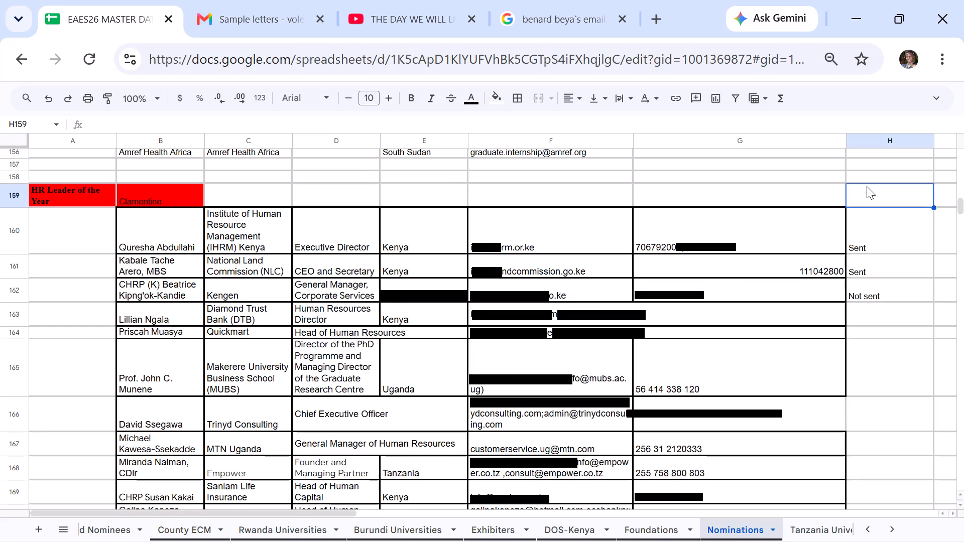
pyautogui.doubleClick(867, 186)
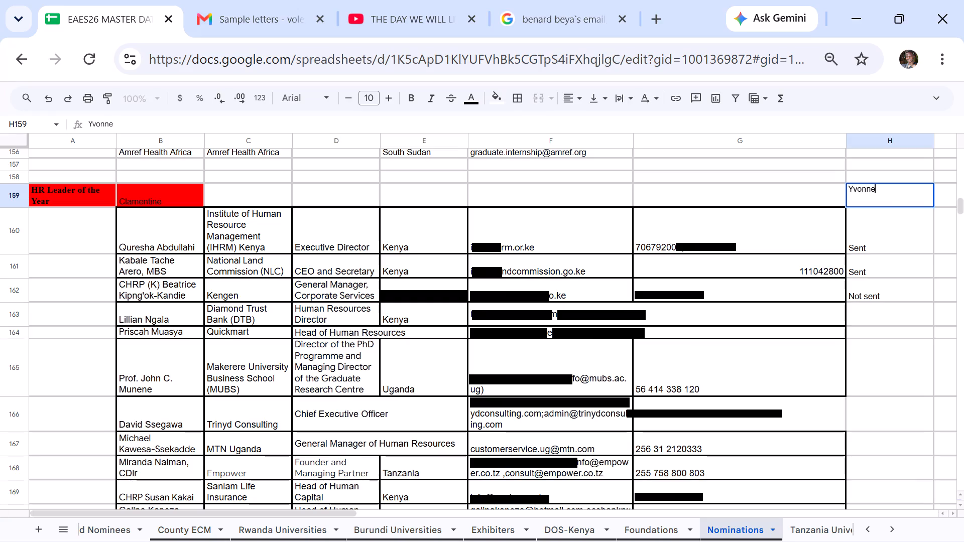
pyautogui.moveTo(885, 190); pyautogui.dragTo(838, 188)
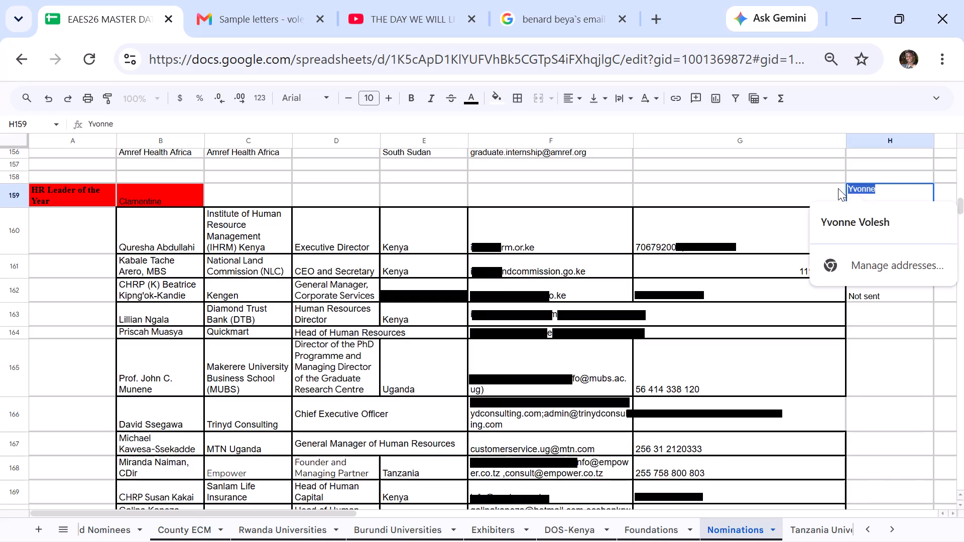
pyautogui.click(835, 218)
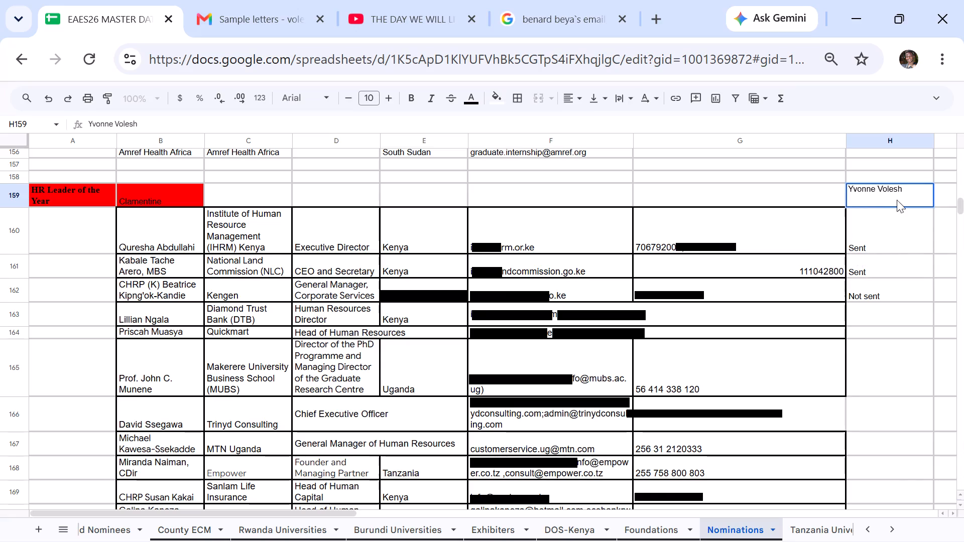
# Delete the surname from the name in column H of the HR Leader of the Year heading row, keeping only the first name.
pyautogui.click(904, 190)
pyautogui.moveTo(904, 190); pyautogui.dragTo(877, 187)
pyautogui.press('BackSpace')
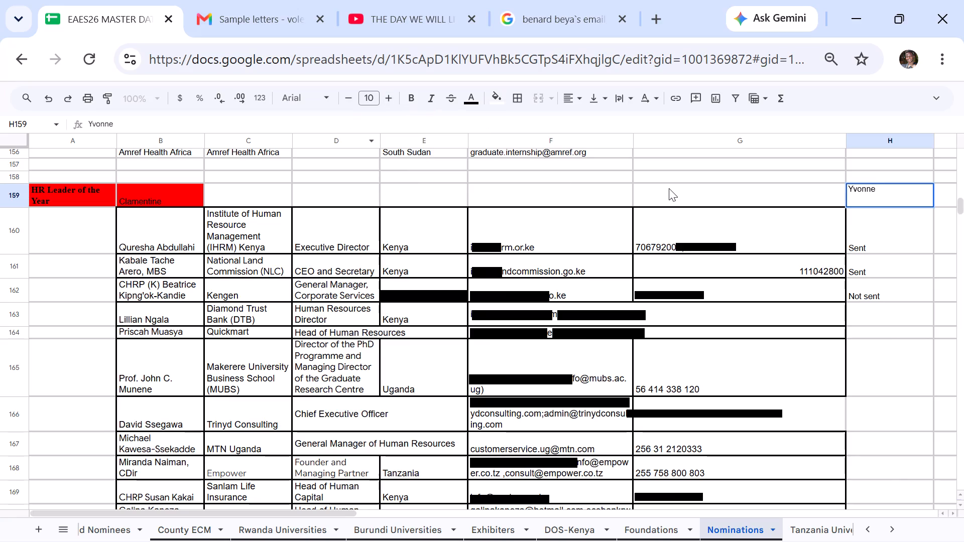
pyautogui.click(866, 311)
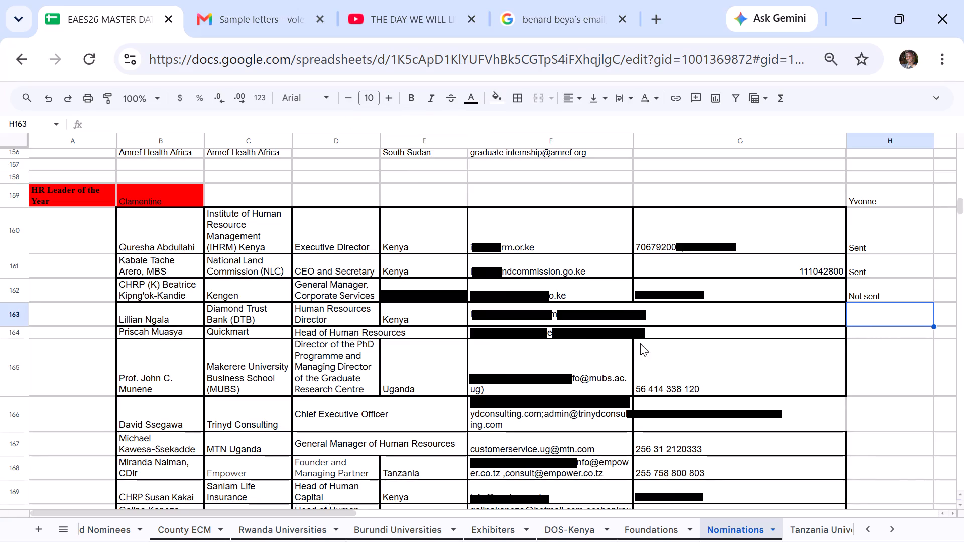
# Copy the full name of the Diamond Trust Bank (DTB) nominee from column B under HR Leader of the Year.
pyautogui.doubleClick(146, 308)
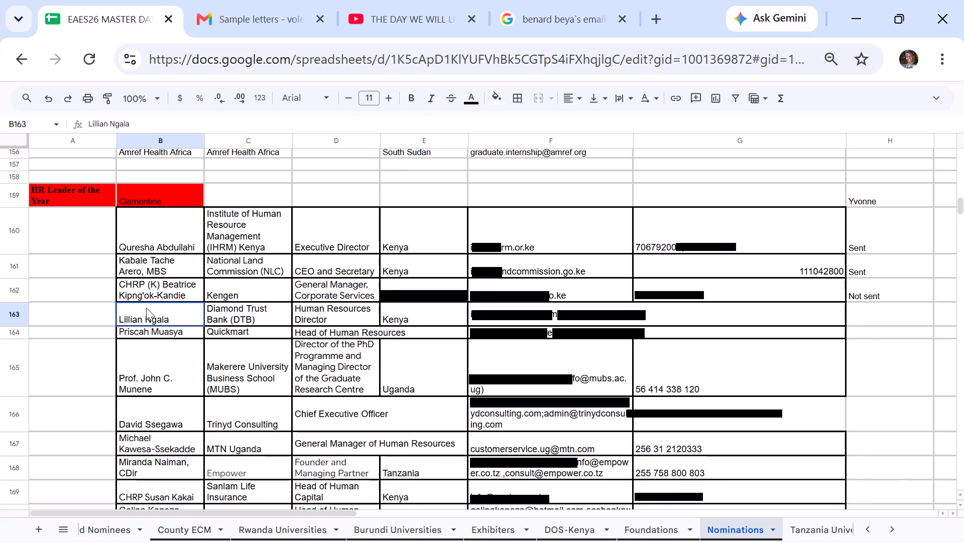
pyautogui.moveTo(178, 311); pyautogui.dragTo(131, 310)
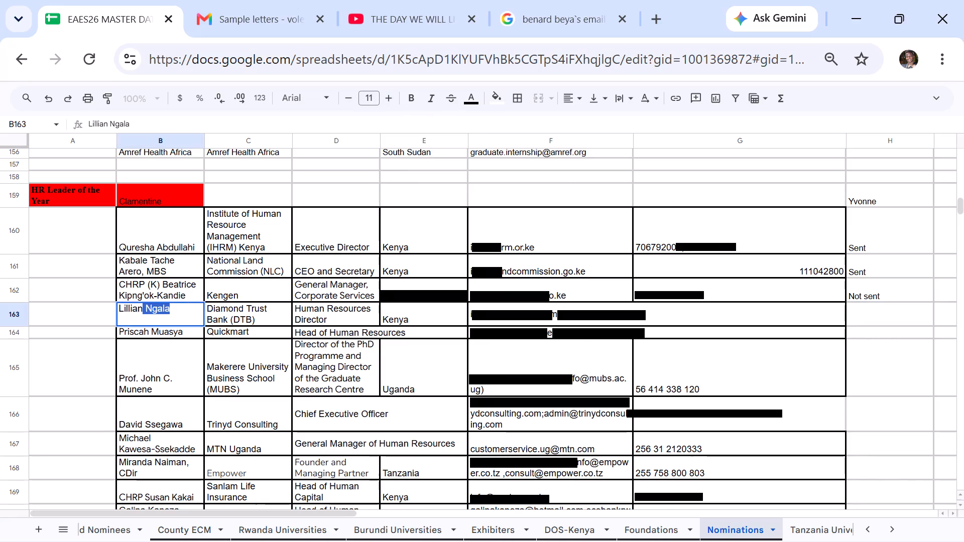
pyautogui.moveTo(131, 310); pyautogui.dragTo(107, 309)
pyautogui.click(188, 312)
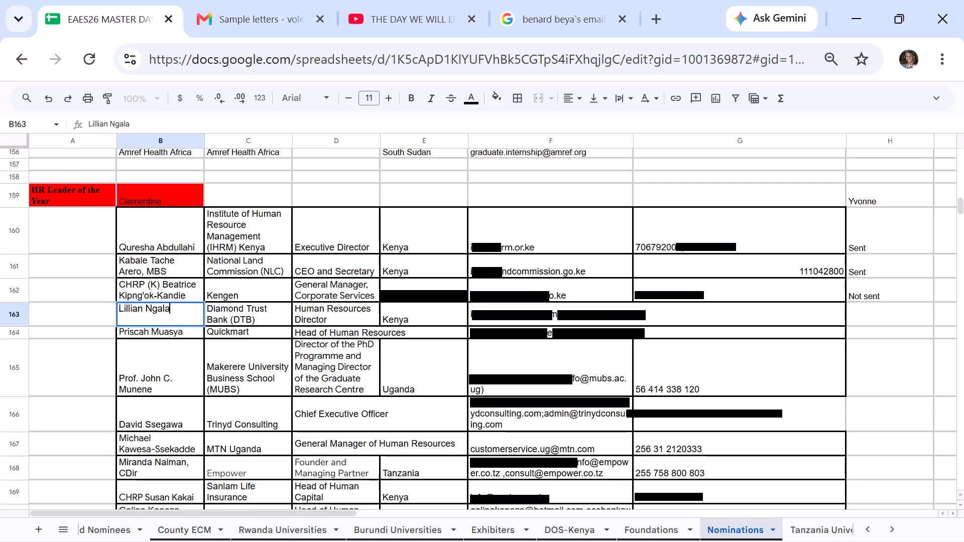
pyautogui.moveTo(173, 309); pyautogui.dragTo(116, 305)
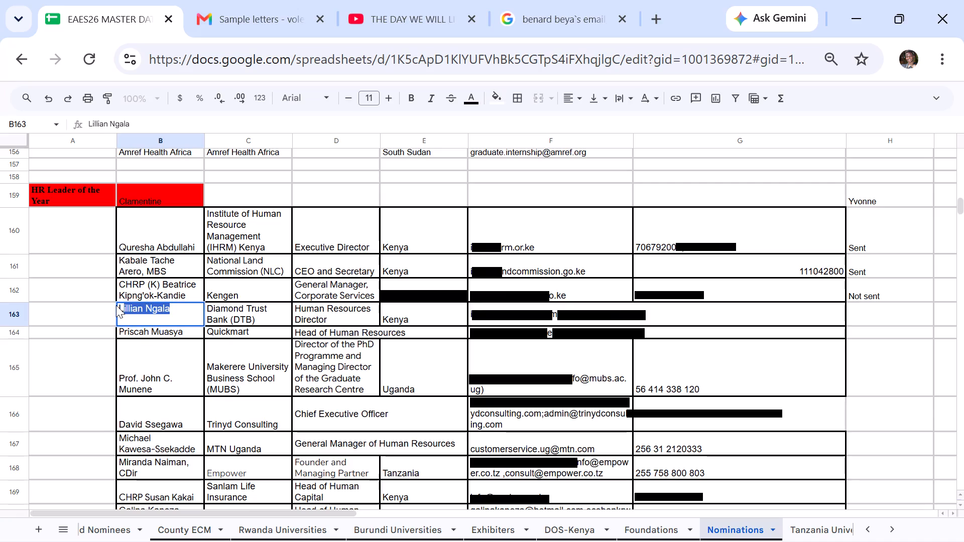
pyautogui.hotkey('ctrl', 'c')
pyautogui.click(116, 305)
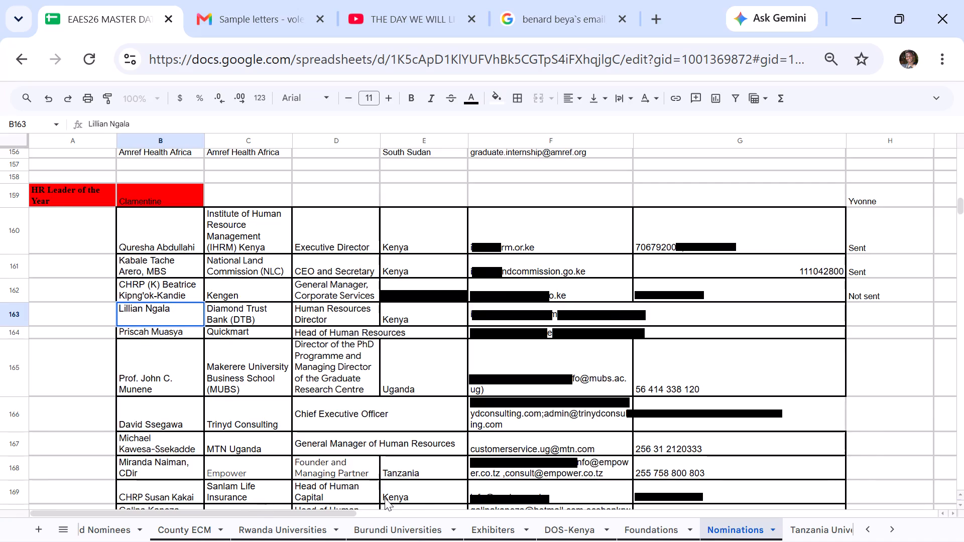
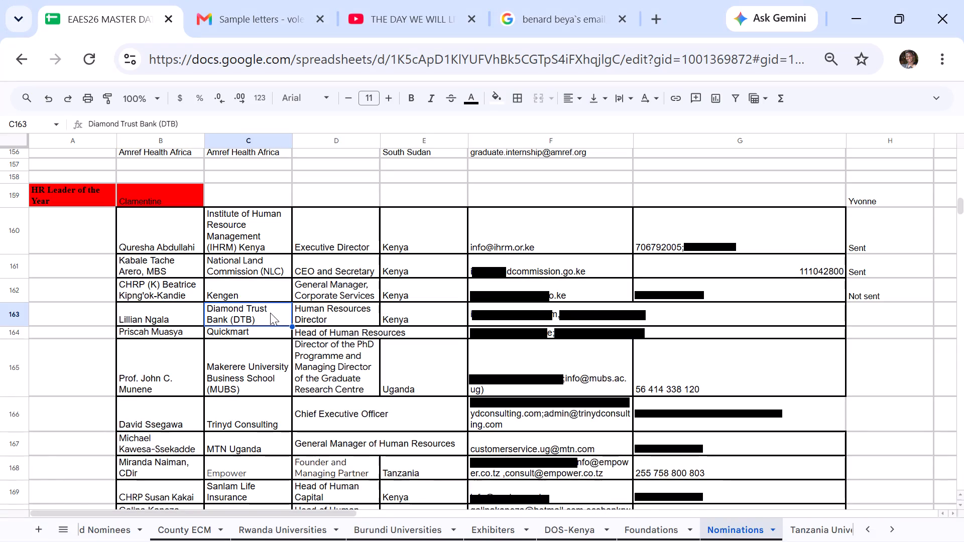
# Copy the organisation name "Diamond Trust Bank (DTB)" from column C of the HR Leader of the Year nominees.
pyautogui.click(320, 309)
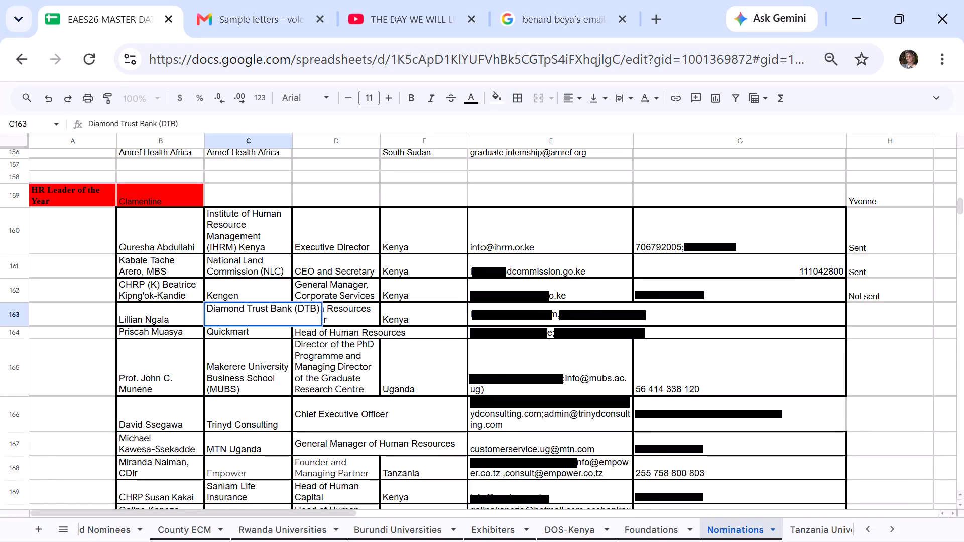
pyautogui.doubleClick(318, 312)
pyautogui.moveTo(318, 312); pyautogui.dragTo(240, 299)
pyautogui.hotkey('ctrl', 'c')
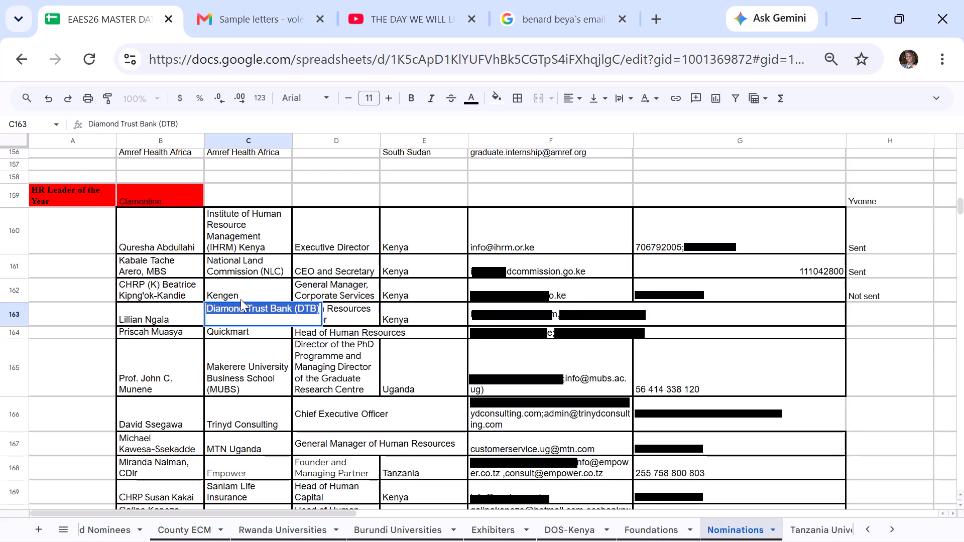
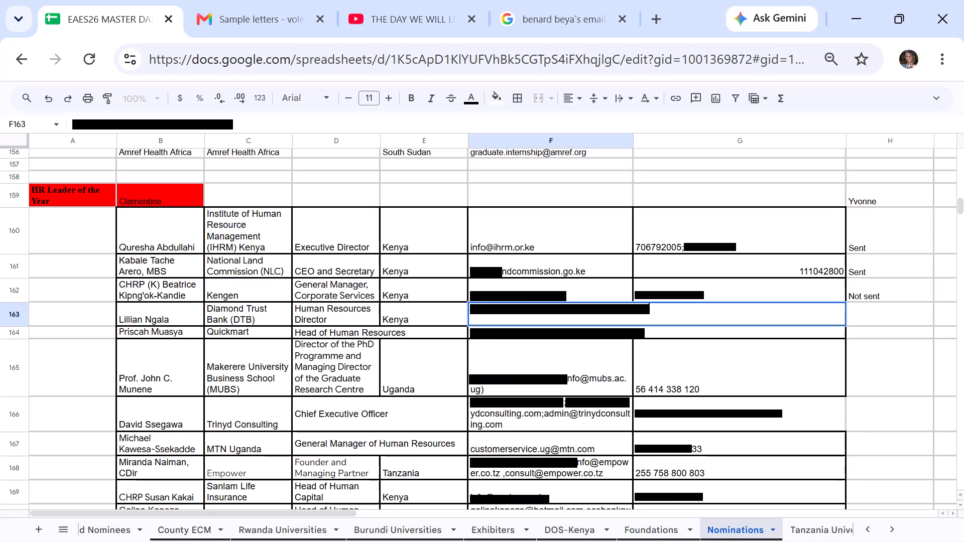
# Select the email contact cell of the Diamond Trust Bank (DTB) nominee under HR Leader of the Year.
pyautogui.click(558, 309)
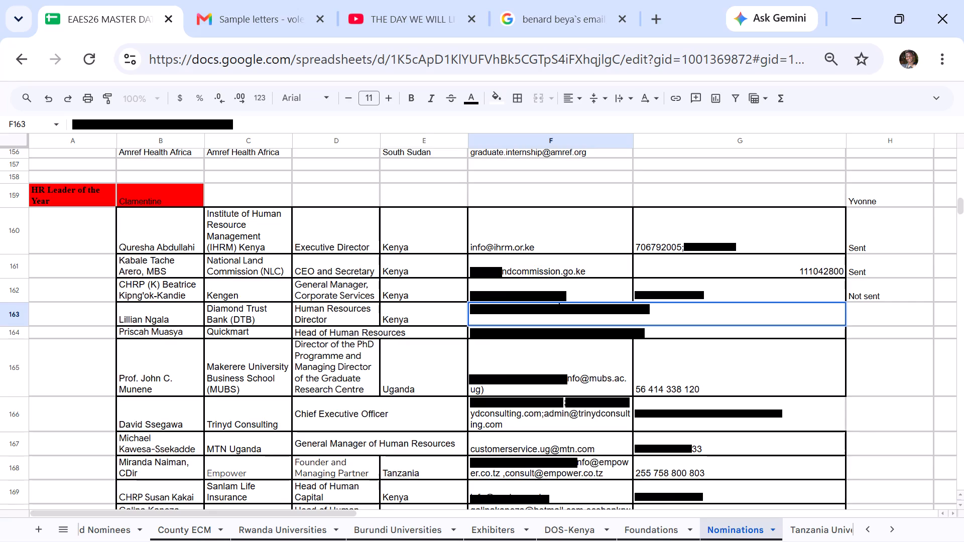
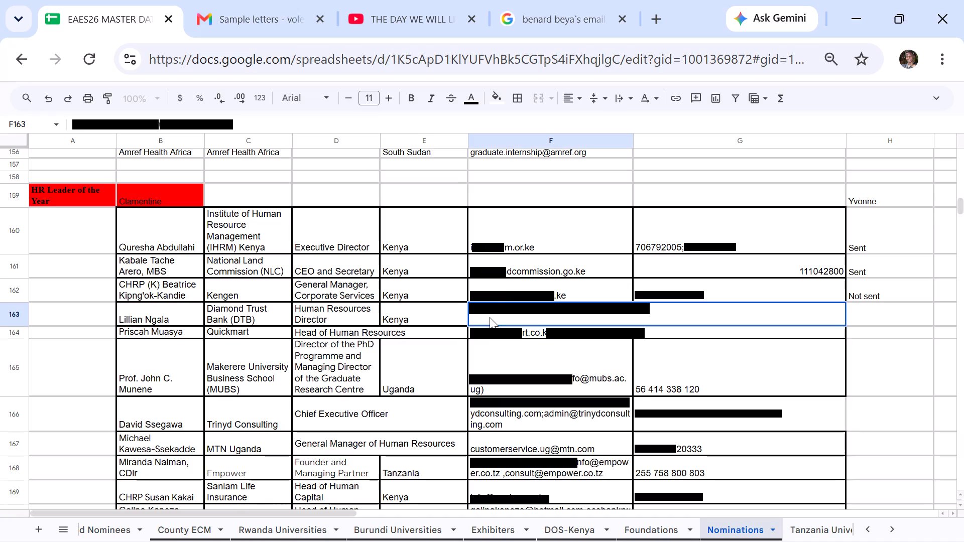
# Copy the e-mail contact details of the Diamond Trust Bank (DTB) nominee from column F of the HR Leader of the Year list.
pyautogui.hotkey('ctrl', 'c')
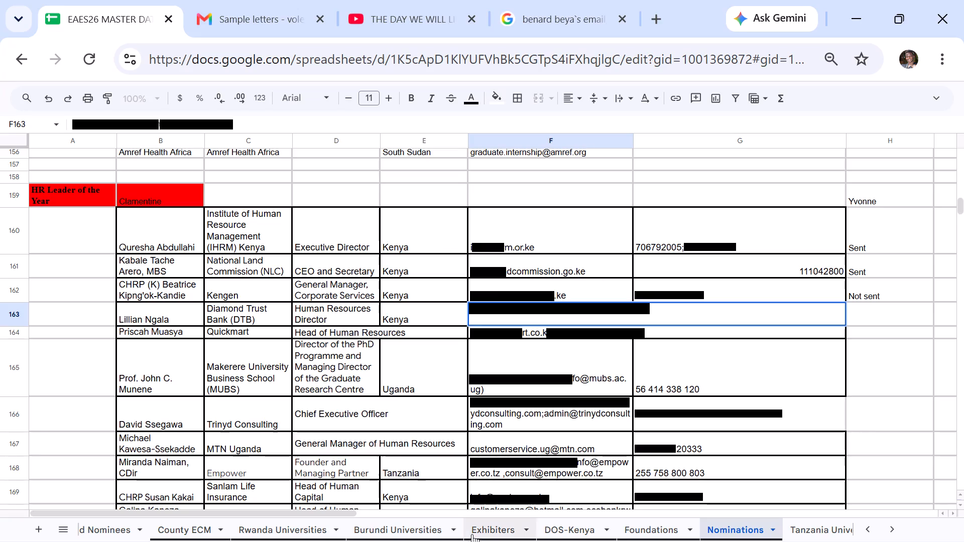
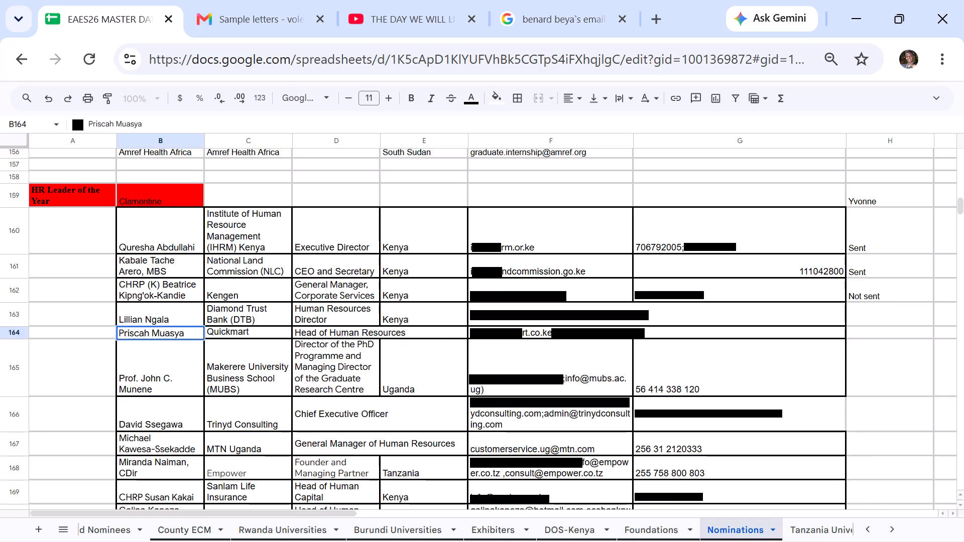
# Copy the name of the Quickmart Head of Human Resources nominee from column B of the HR Leader of the Year list.
pyautogui.moveTo(185, 332); pyautogui.dragTo(110, 328)
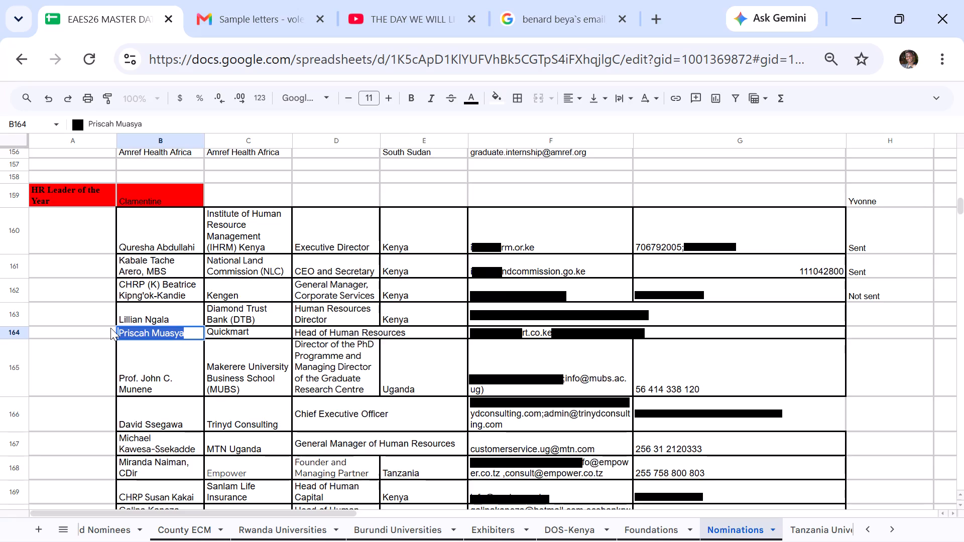
pyautogui.hotkey('ctrl', 'c')
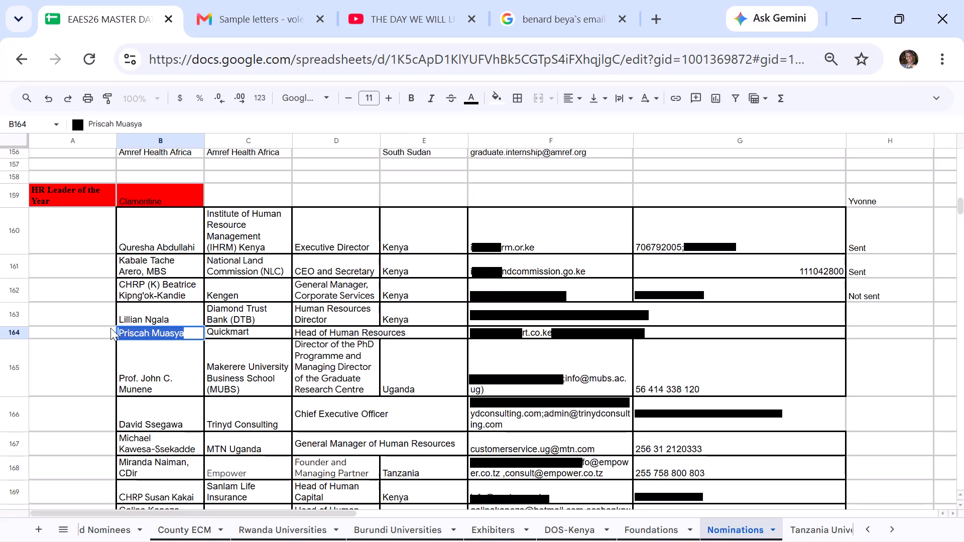
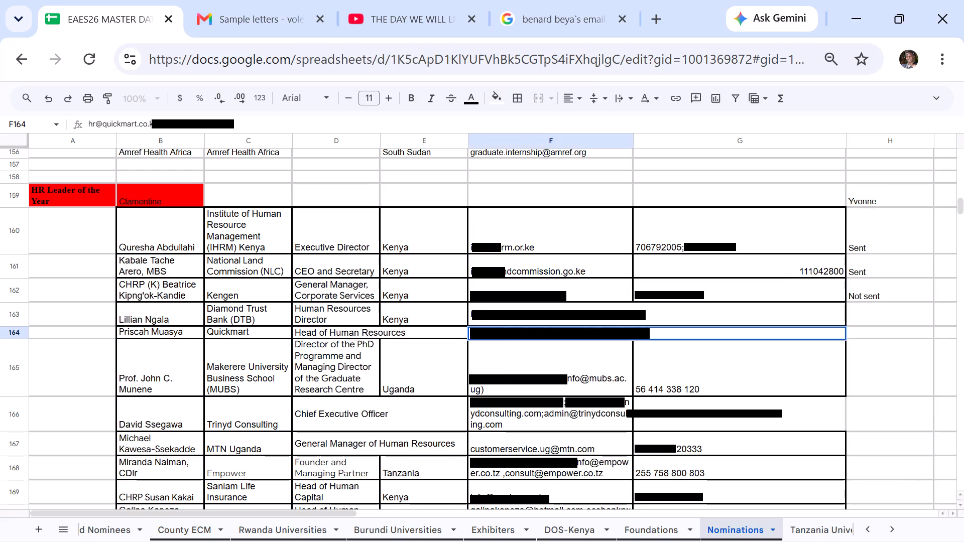
# Copy the first e-mail address of the Quickmart Head of Human Resources nominee from within the contact cell in column F.
pyautogui.click(553, 330)
pyautogui.moveTo(553, 330); pyautogui.dragTo(523, 330)
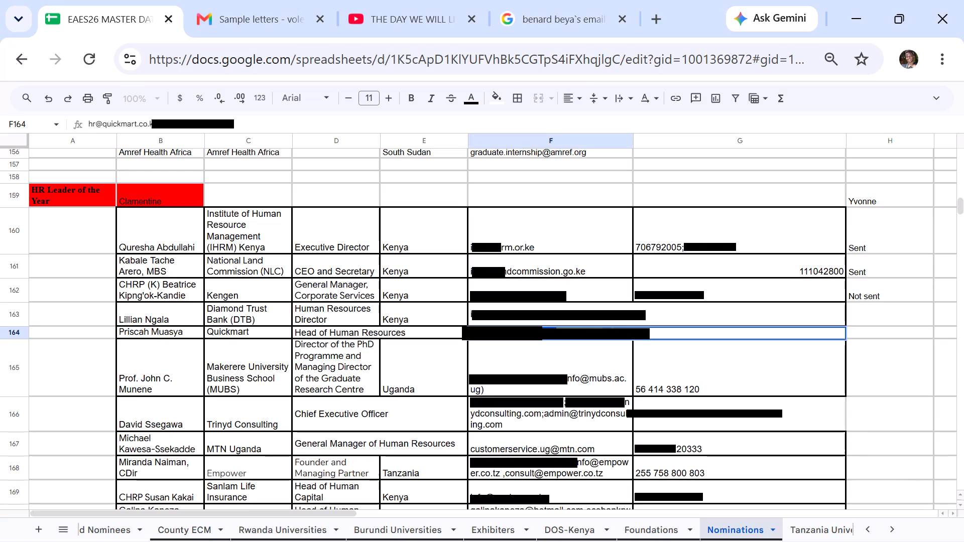
pyautogui.moveTo(523, 330); pyautogui.dragTo(463, 329)
pyautogui.hotkey('ctrl', 'c')
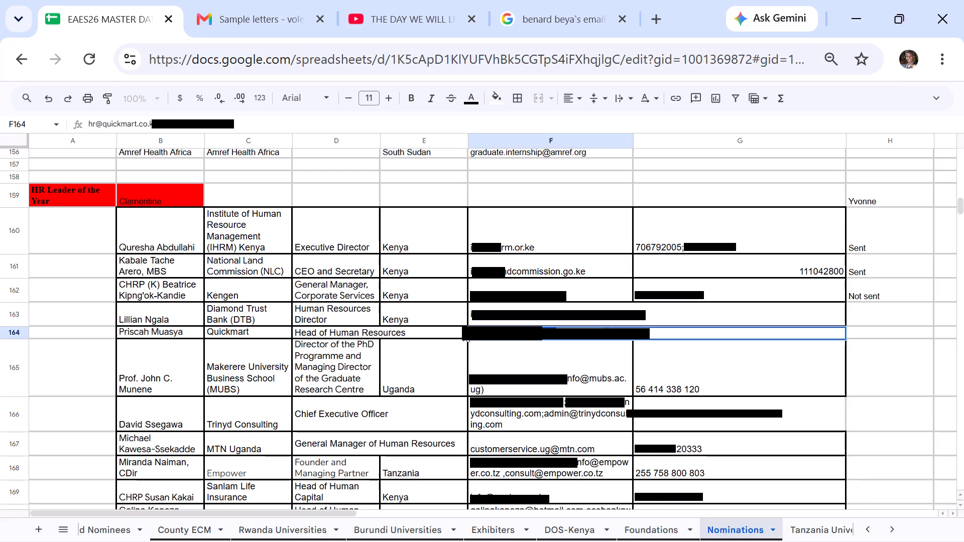
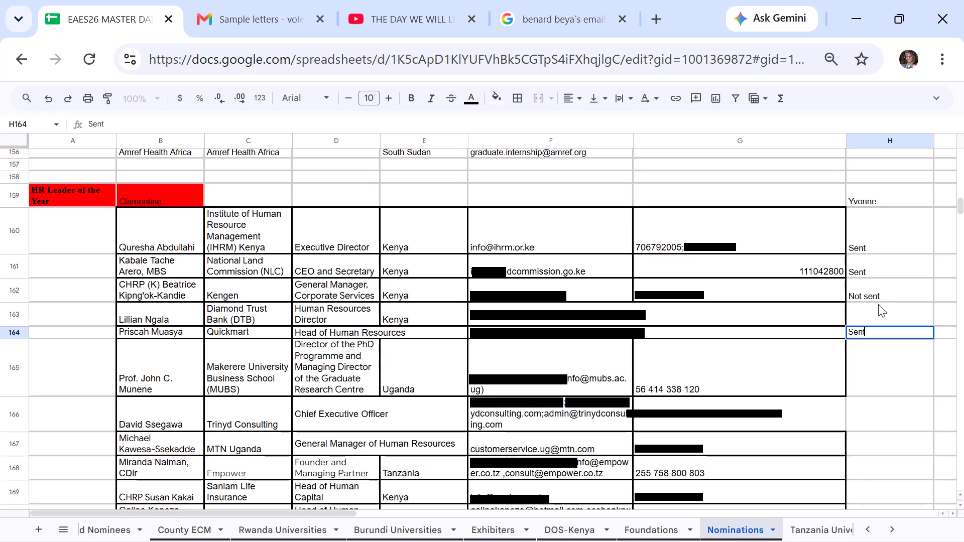
# Record the status of the Diamond Trust Bank (DTB) Human Resources Director in column H as Email pending.
pyautogui.click(870, 307)
pyautogui.doubleClick(868, 311)
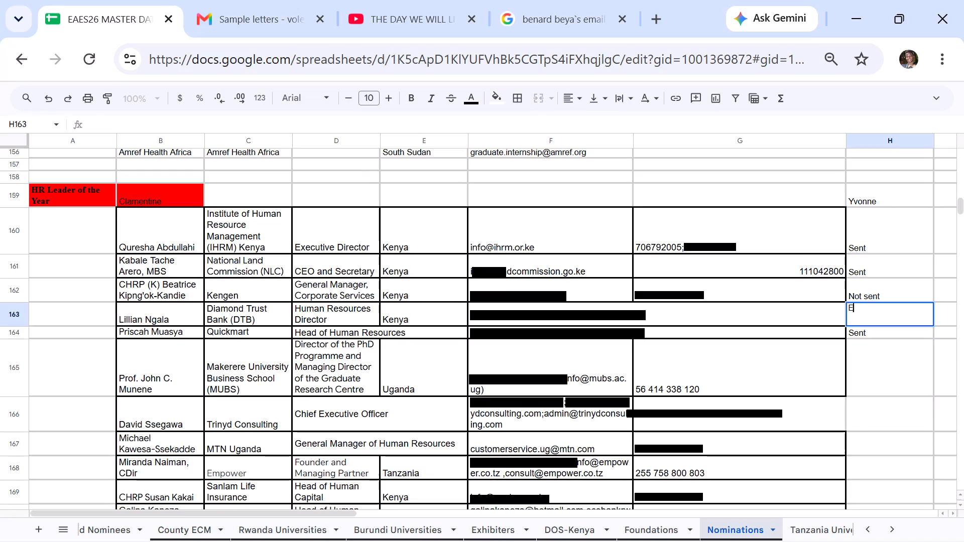
pyautogui.write('mai')
pyautogui.press('l')
pyautogui.press('space')
pyautogui.write('pending')
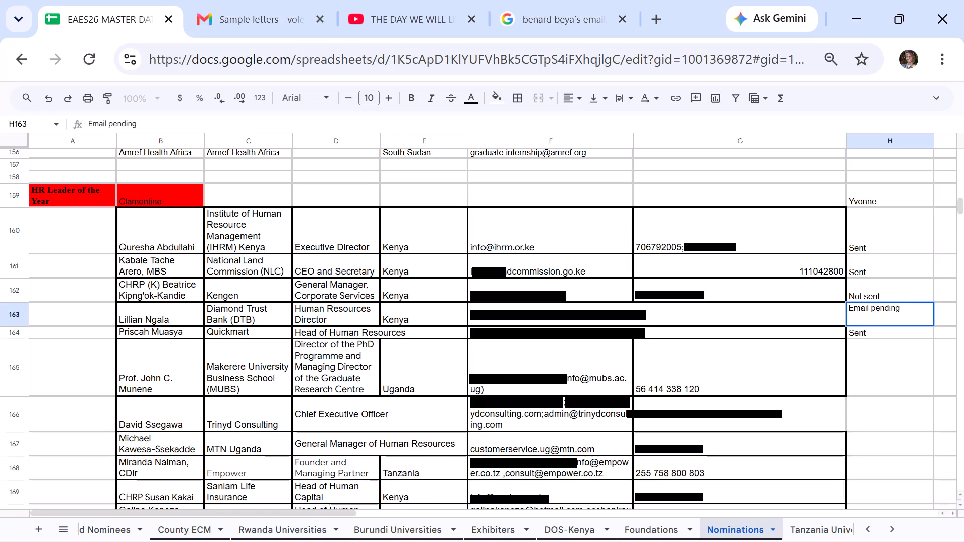
# Copy the name of the Makerere University Business School (MUBS) nominee from column B of the HR Leader of the Year list.
pyautogui.doubleClick(165, 367)
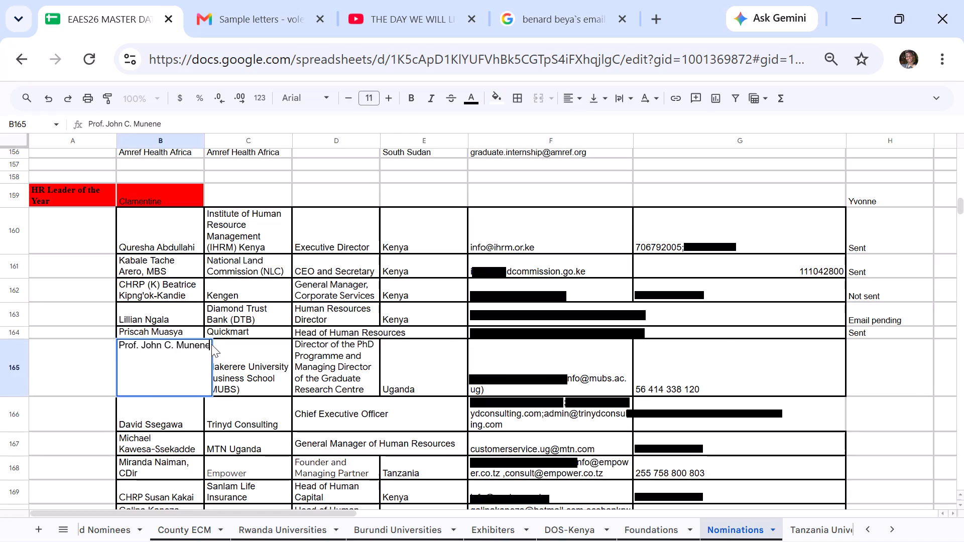
pyautogui.moveTo(209, 351); pyautogui.dragTo(112, 341)
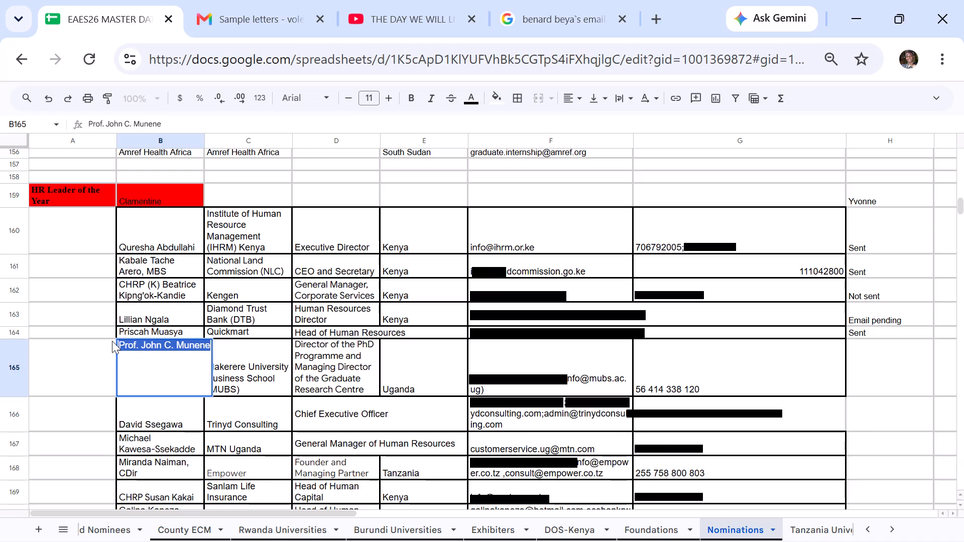
pyautogui.hotkey('ctrl', 'c')
pyautogui.click(112, 341)
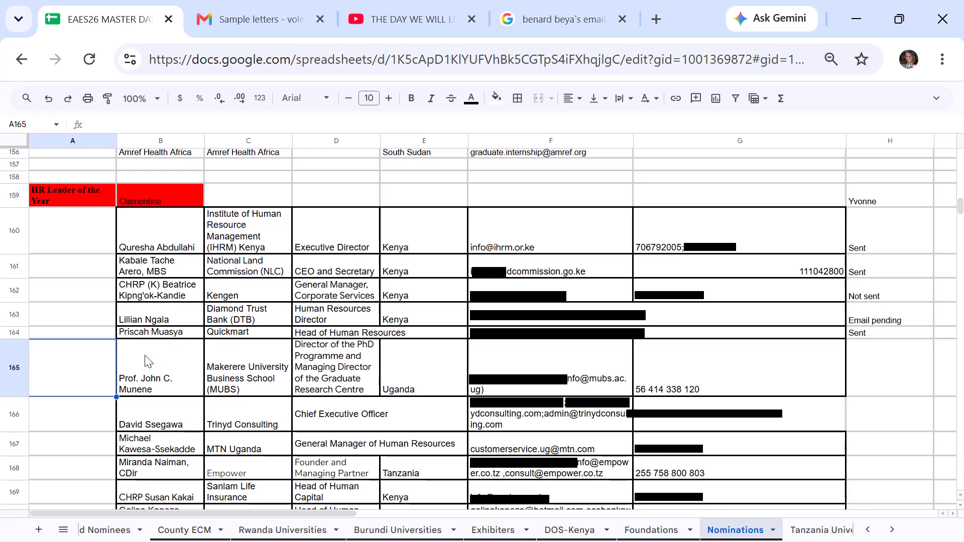
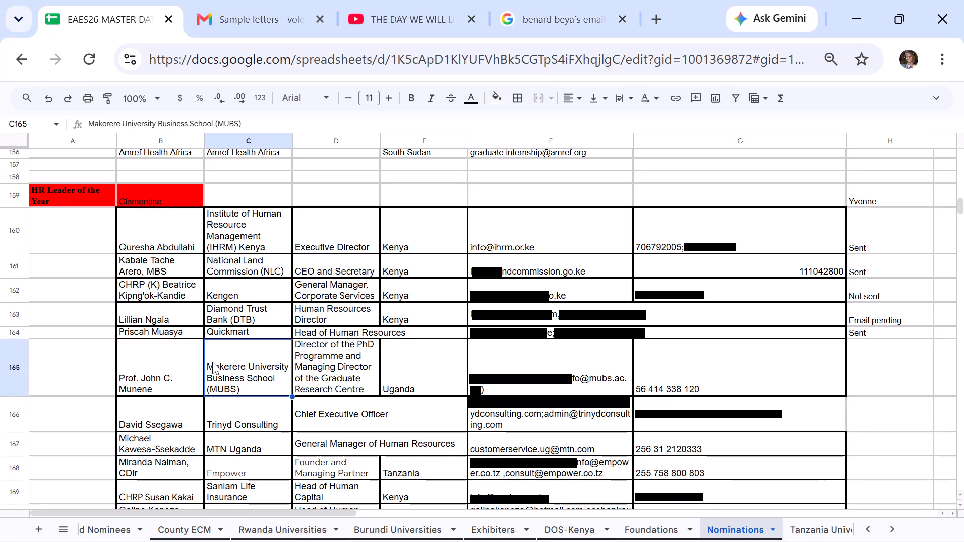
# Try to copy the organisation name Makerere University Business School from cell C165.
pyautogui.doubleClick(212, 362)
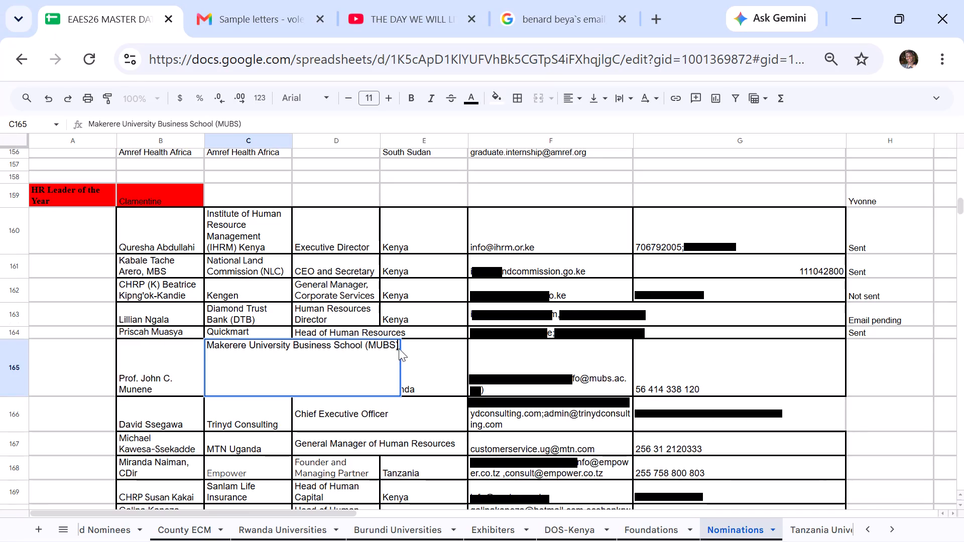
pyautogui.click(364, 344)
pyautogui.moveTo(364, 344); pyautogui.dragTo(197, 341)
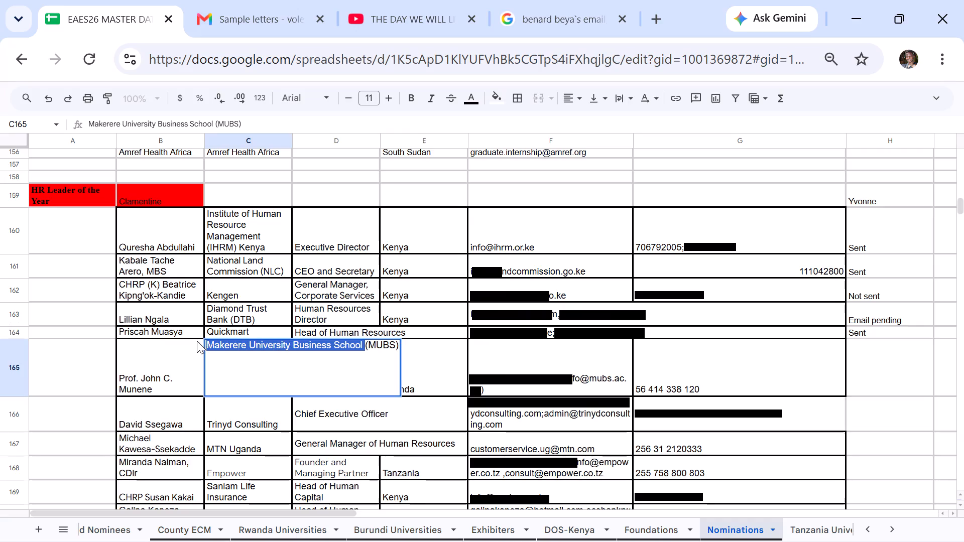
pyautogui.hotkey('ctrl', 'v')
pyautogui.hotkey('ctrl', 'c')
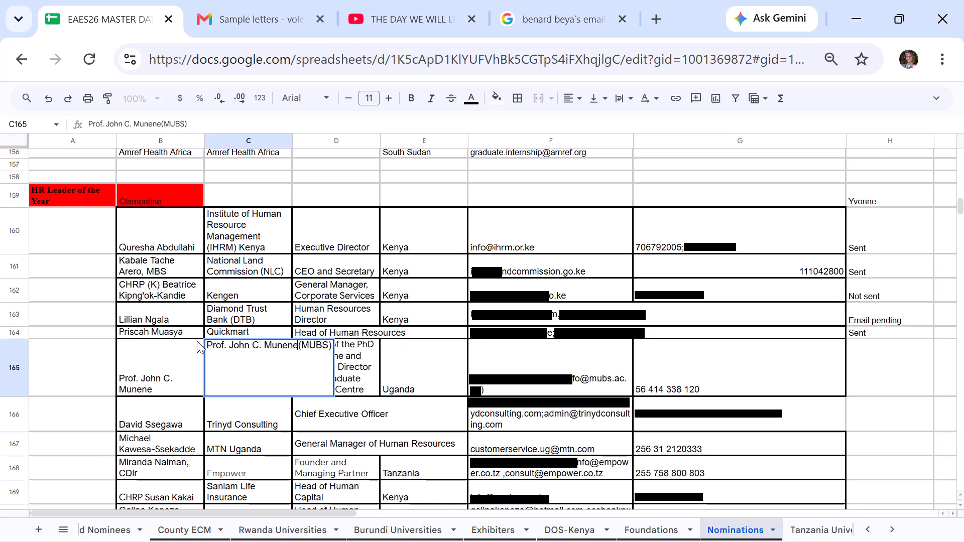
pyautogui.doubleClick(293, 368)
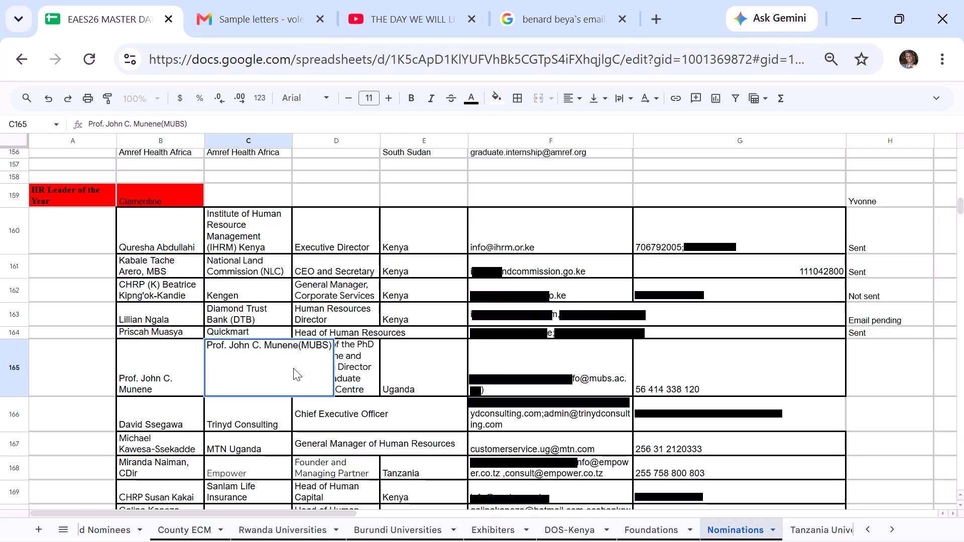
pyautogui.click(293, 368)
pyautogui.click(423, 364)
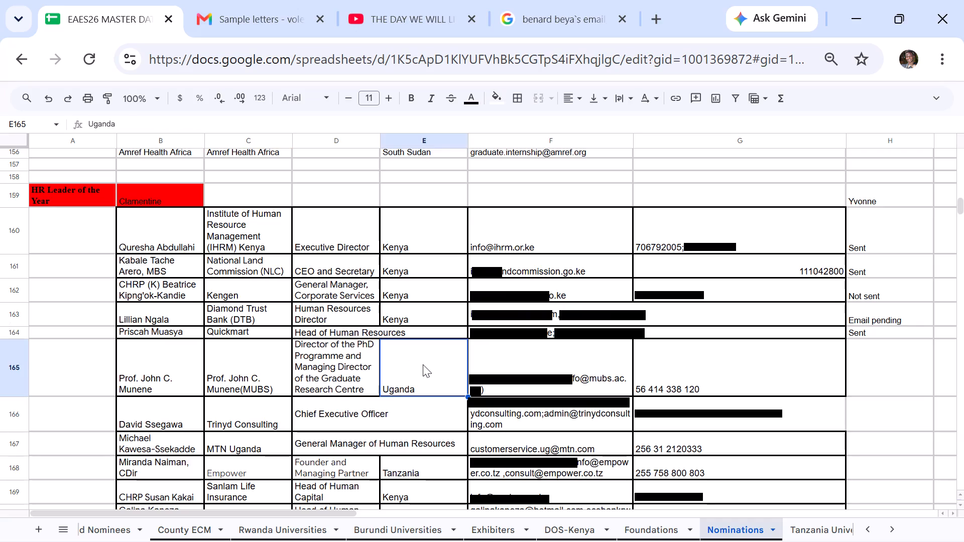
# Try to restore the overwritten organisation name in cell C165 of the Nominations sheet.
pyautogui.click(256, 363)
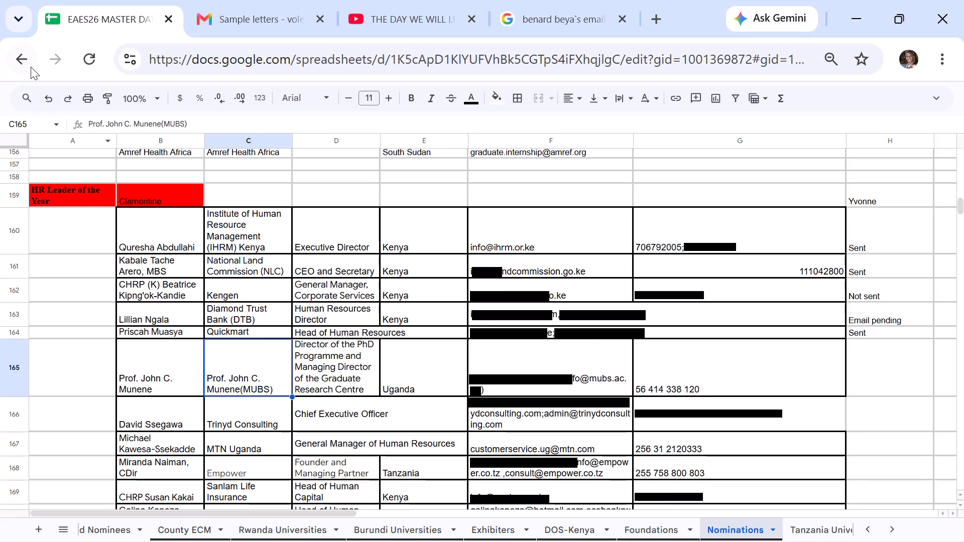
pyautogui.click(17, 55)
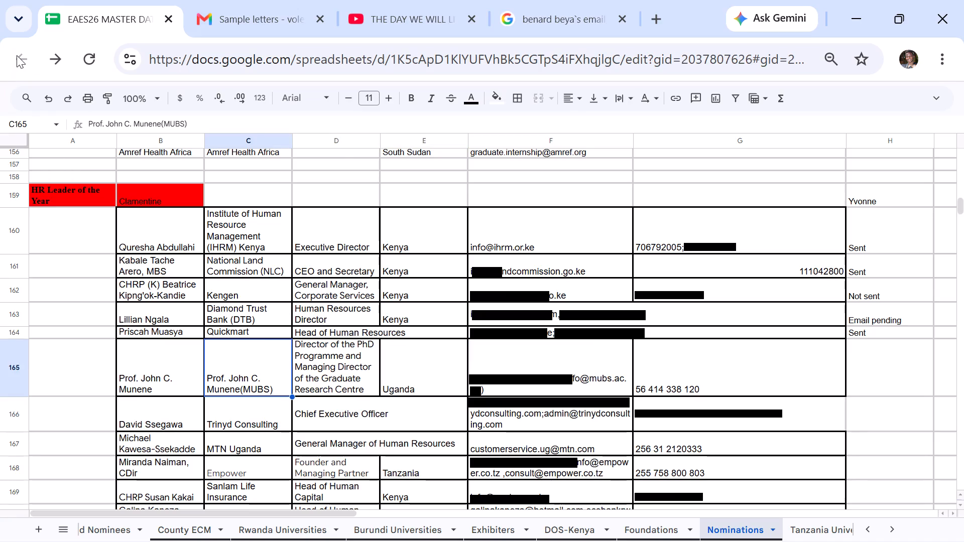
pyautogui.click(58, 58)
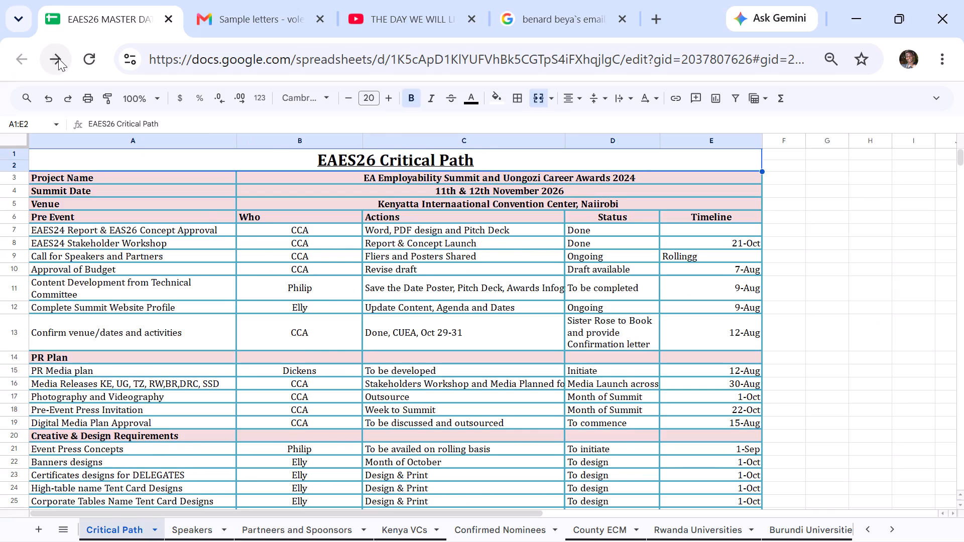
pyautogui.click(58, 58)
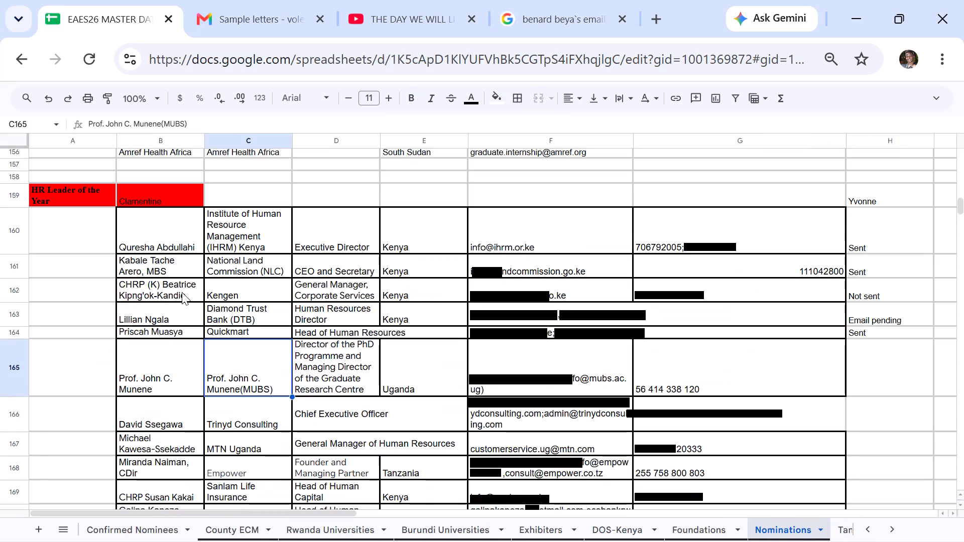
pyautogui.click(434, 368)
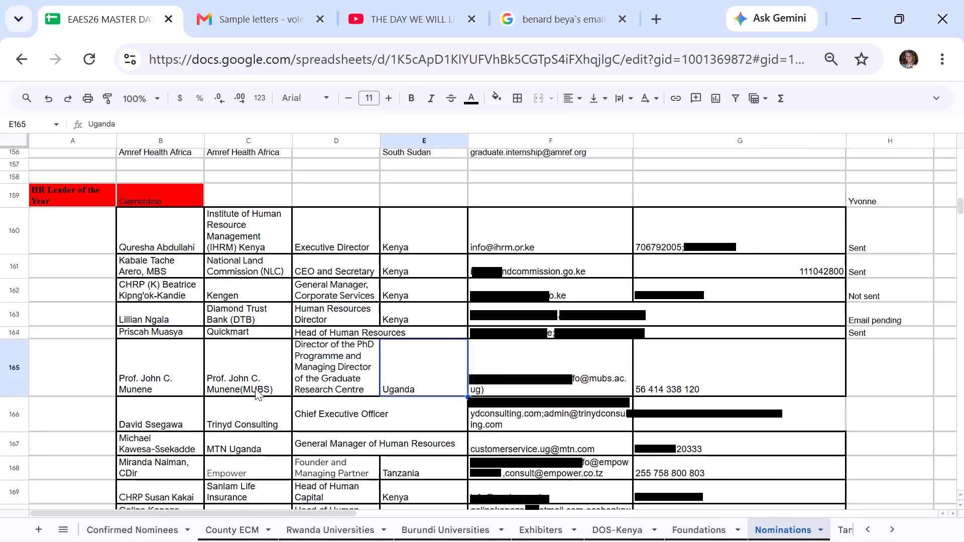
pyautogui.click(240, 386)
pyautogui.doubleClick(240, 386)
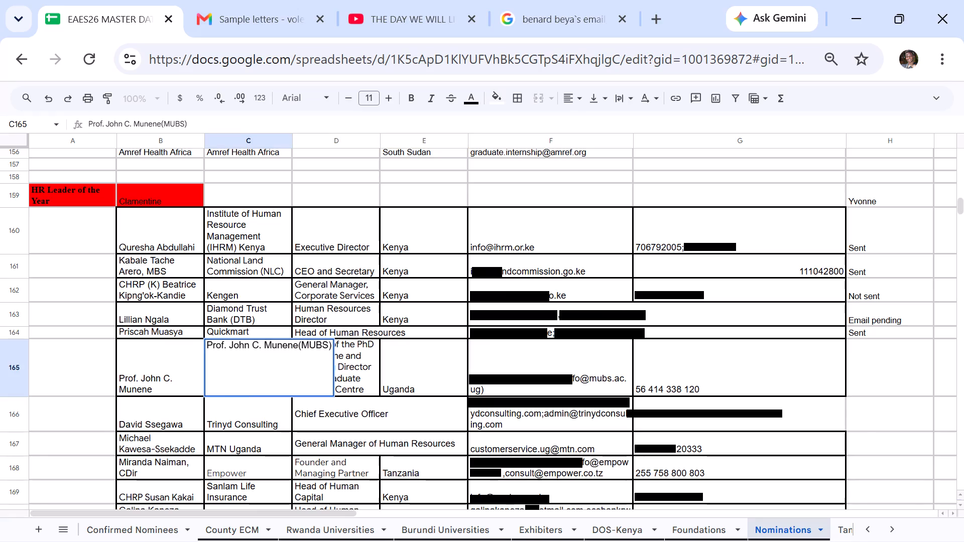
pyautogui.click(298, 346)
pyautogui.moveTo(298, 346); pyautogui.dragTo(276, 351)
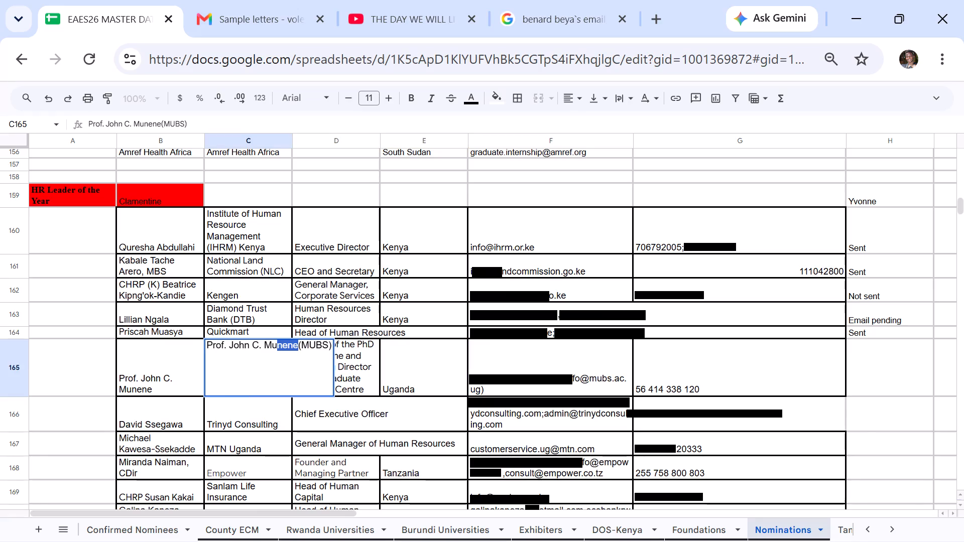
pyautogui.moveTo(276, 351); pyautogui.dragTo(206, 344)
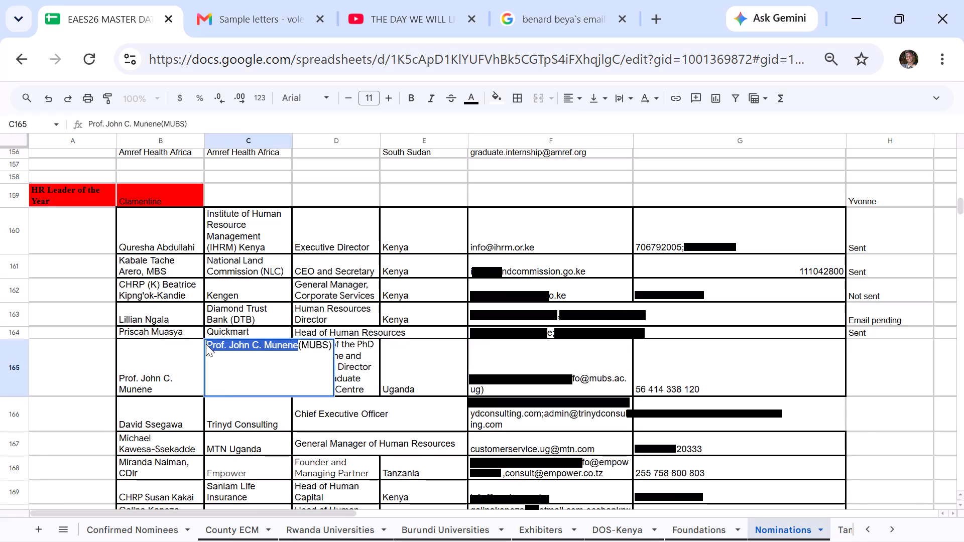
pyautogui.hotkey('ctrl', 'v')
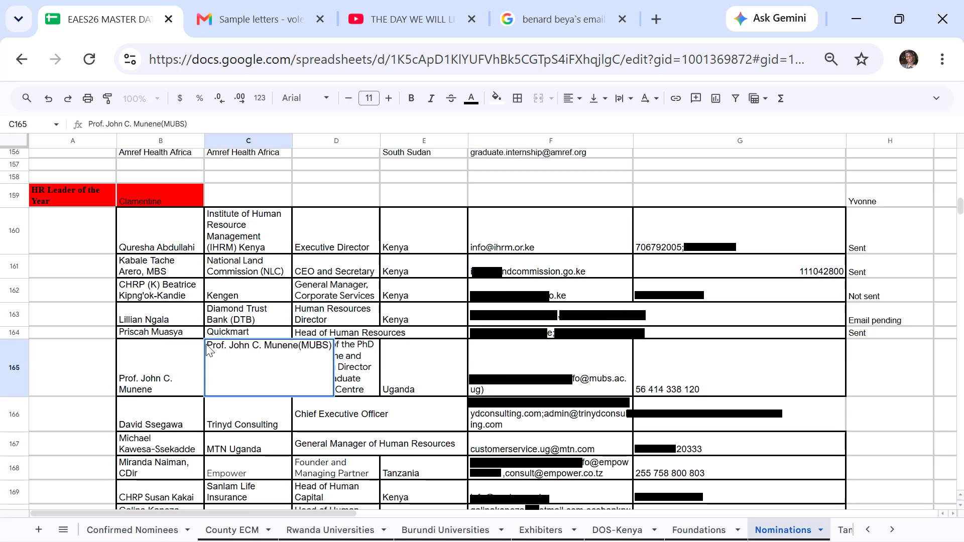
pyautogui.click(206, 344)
# Replace the nominee's name before (MUBS) in cell C165 with Makerere University Business School.
pyautogui.moveTo(296, 343); pyautogui.dragTo(198, 340)
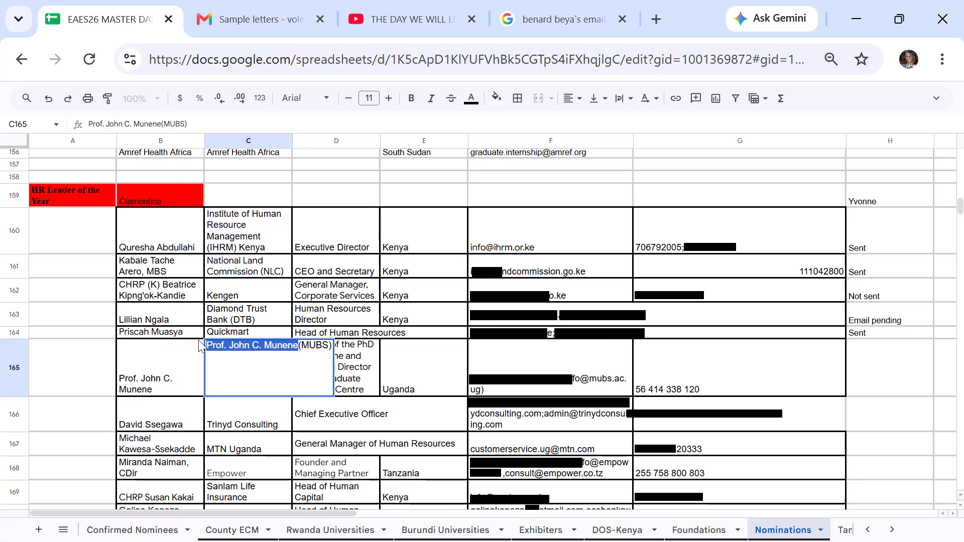
pyautogui.press('BackSpace')
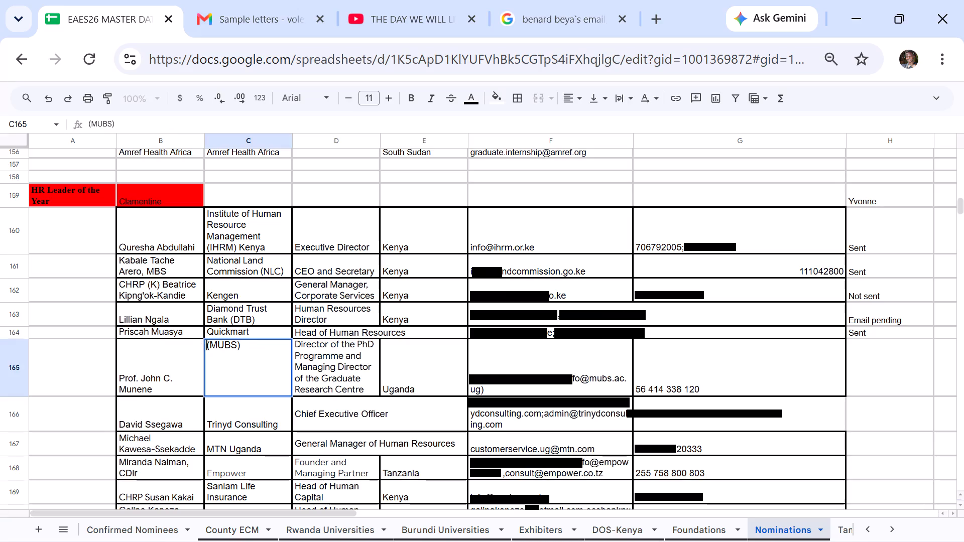
pyautogui.write('akerer')
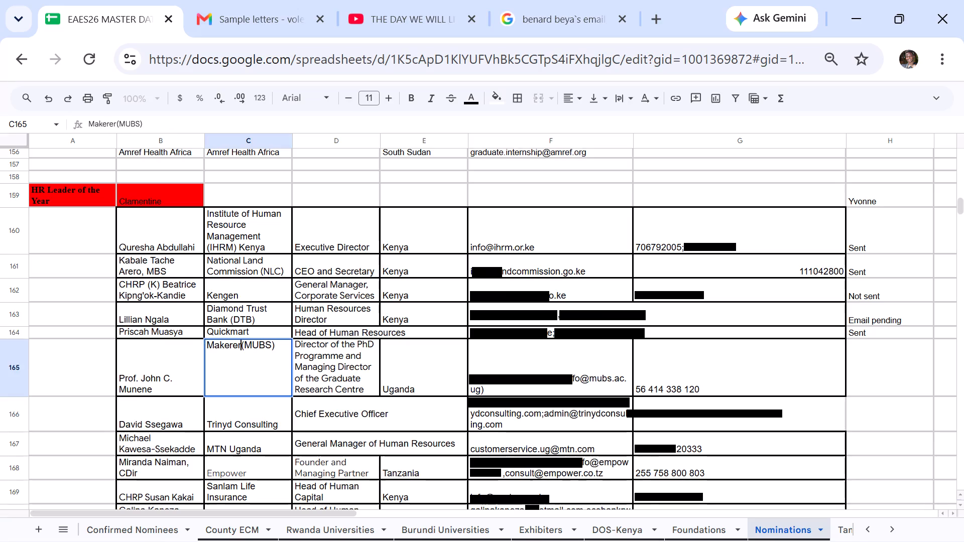
pyautogui.write('e u')
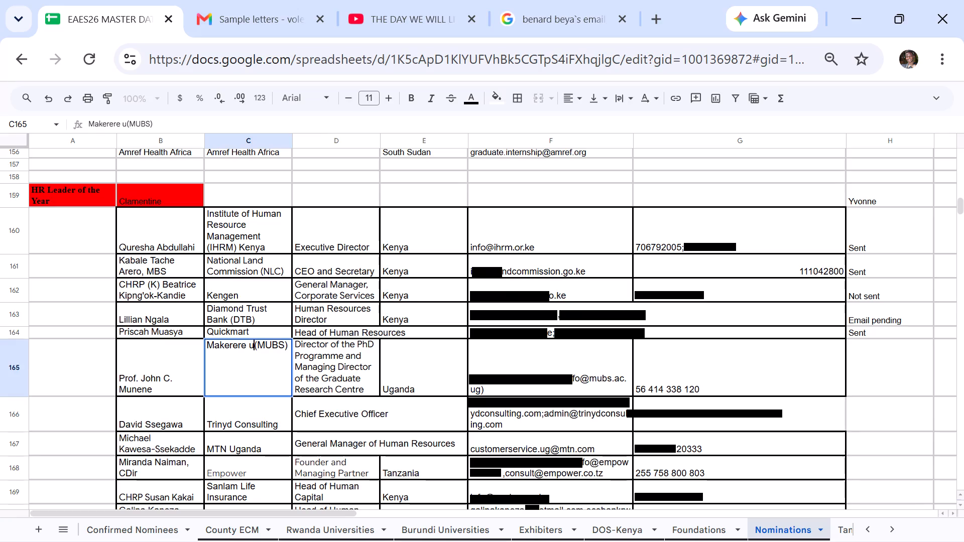
pyautogui.press('BackSpace')
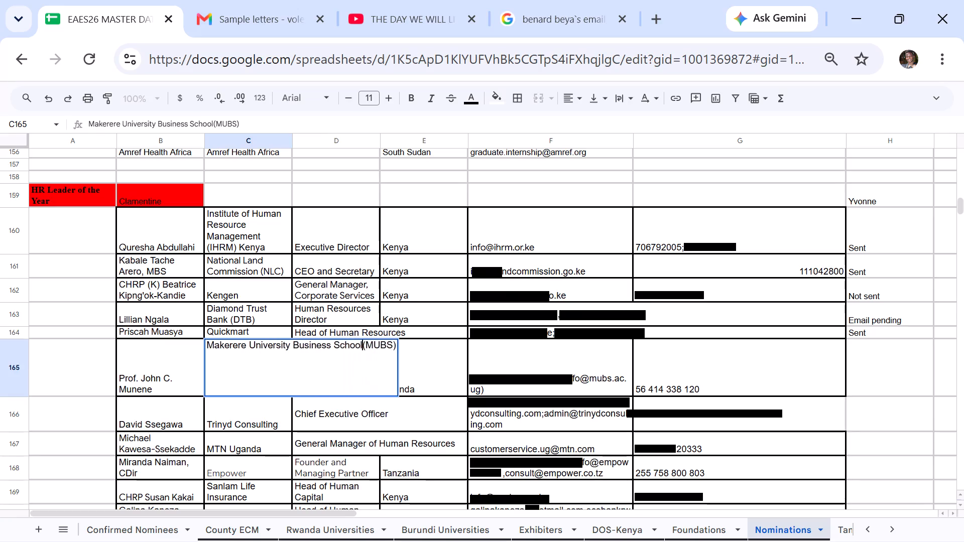
pyautogui.click(198, 340)
# Copy Makerere University Business School, without the (MUBS) abbreviation, from cell C165.
pyautogui.doubleClick(269, 368)
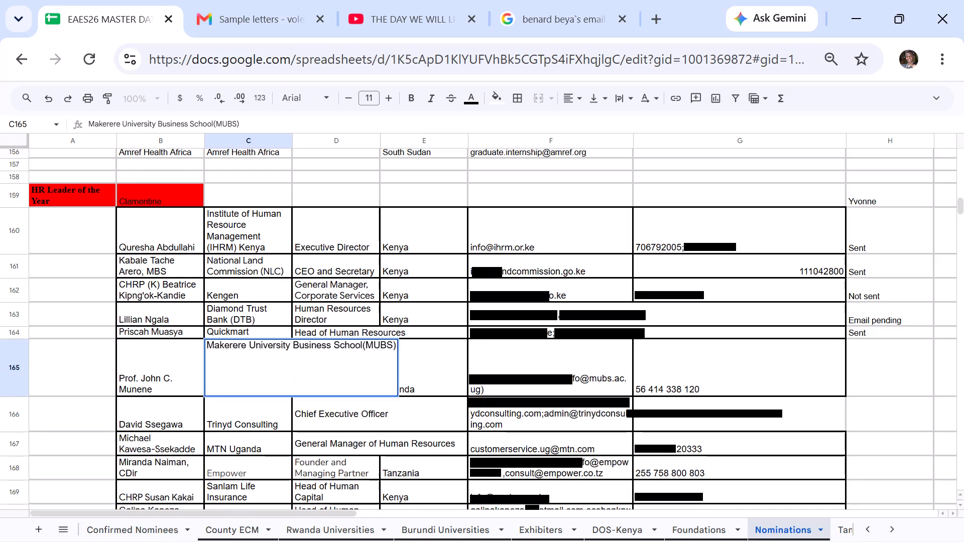
pyautogui.click(362, 345)
pyautogui.moveTo(362, 345); pyautogui.dragTo(301, 346)
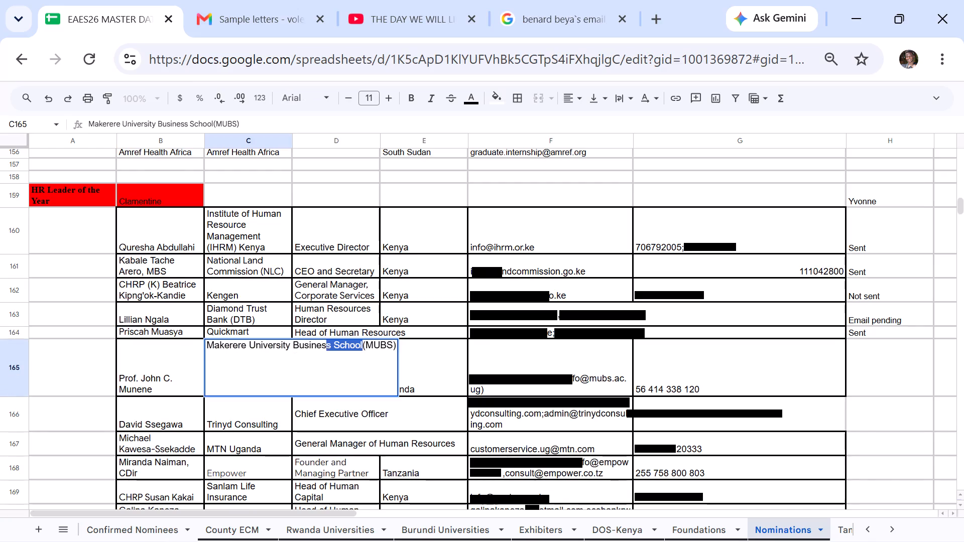
pyautogui.moveTo(301, 346); pyautogui.dragTo(204, 336)
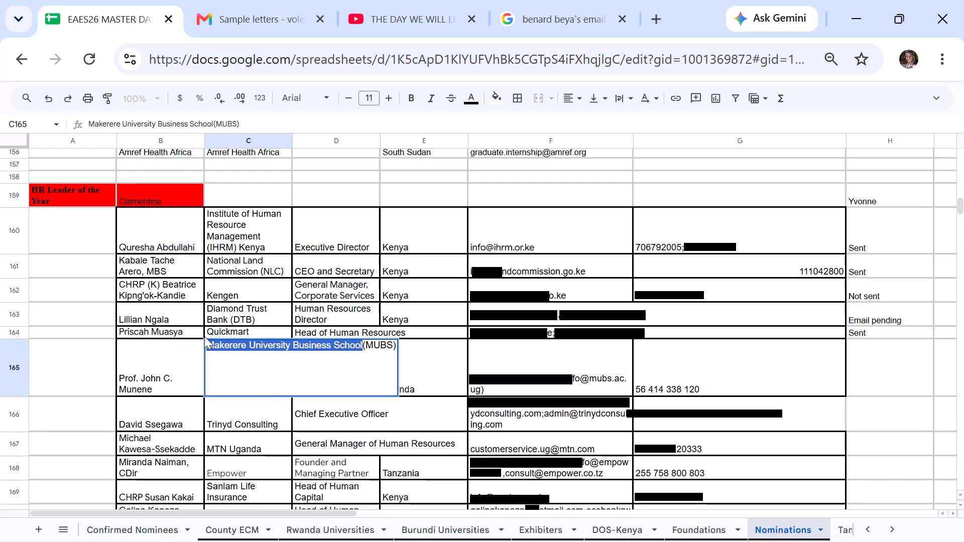
pyautogui.hotkey('ctrl', 'c')
pyautogui.click(204, 336)
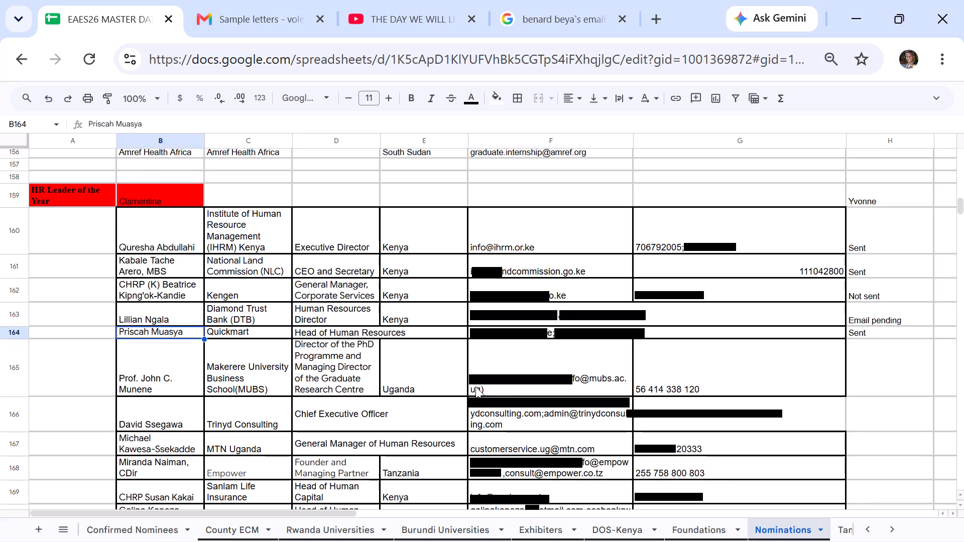
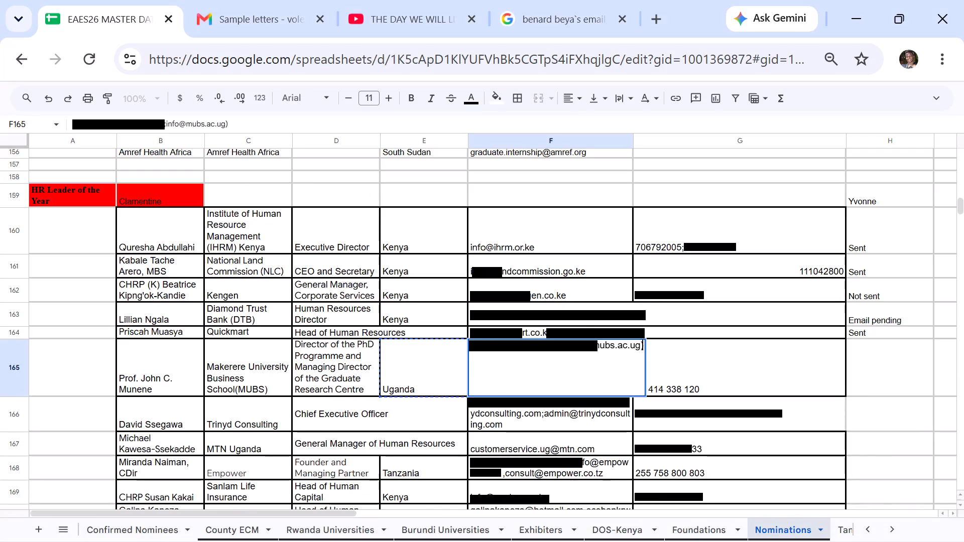
# Copy the first email address from cell F165 in the Makerere University Business School nominee's row.
pyautogui.click(564, 346)
pyautogui.moveTo(564, 346); pyautogui.dragTo(510, 343)
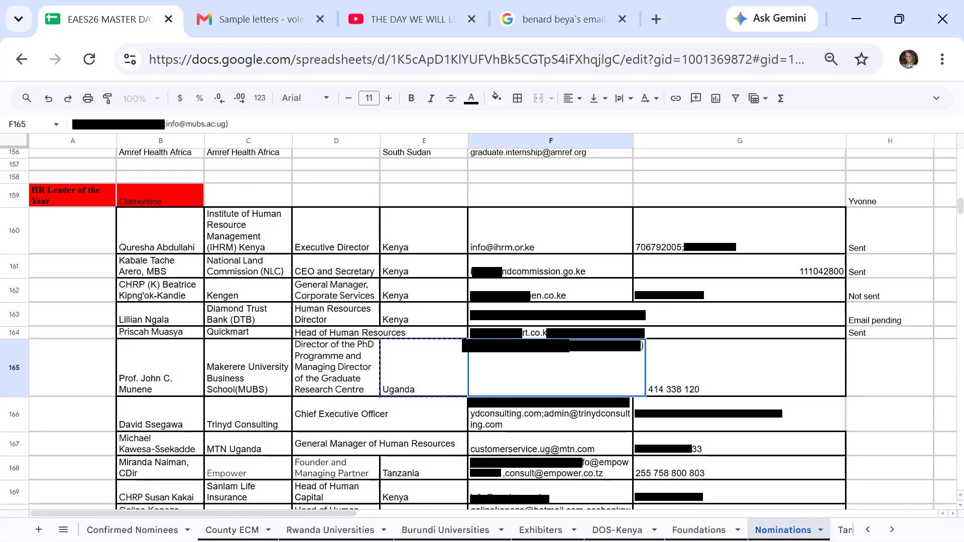
pyautogui.moveTo(510, 343); pyautogui.dragTo(463, 343)
pyautogui.hotkey('ctrl', 'c')
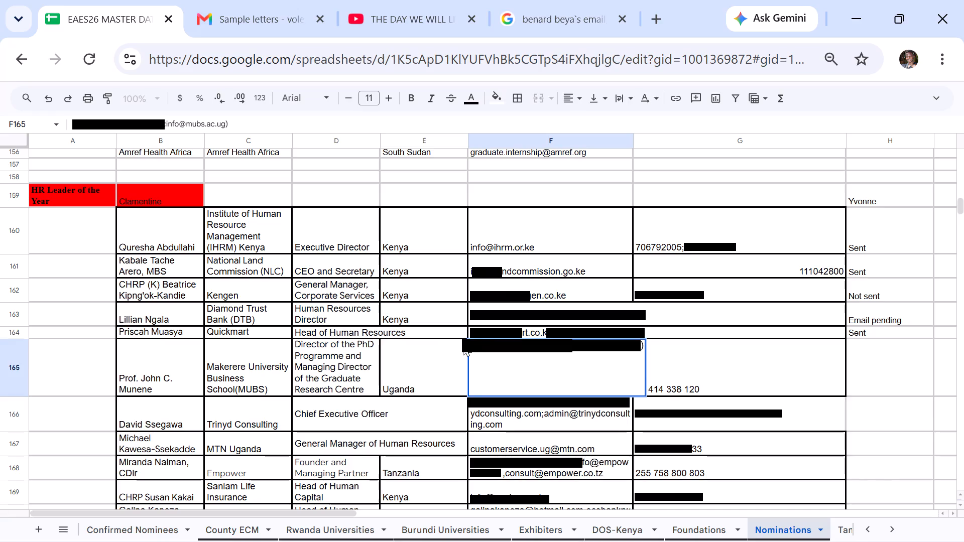
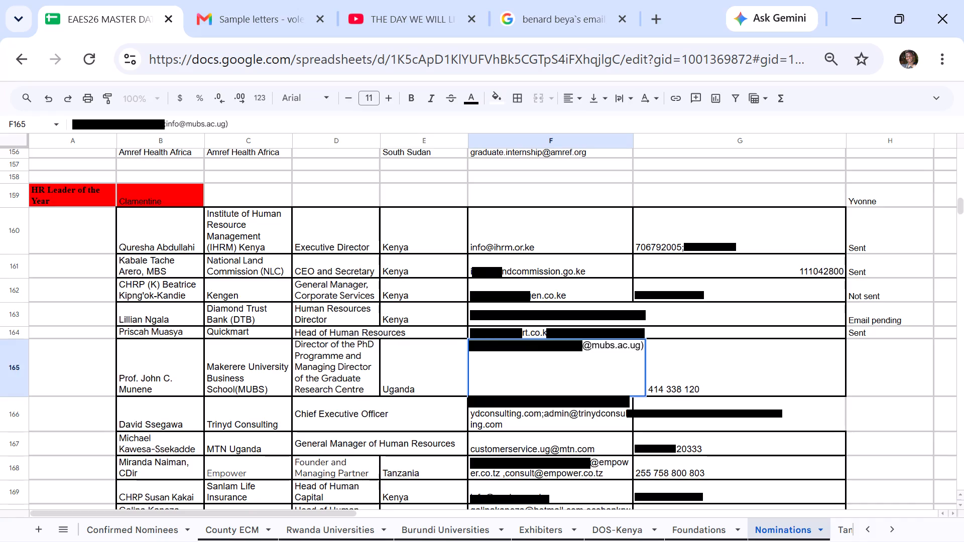
# Copy the second email address, through its closing bracket, from cell F165 in the Makerere University Business School nominee's row.
pyautogui.moveTo(565, 347); pyautogui.dragTo(633, 346)
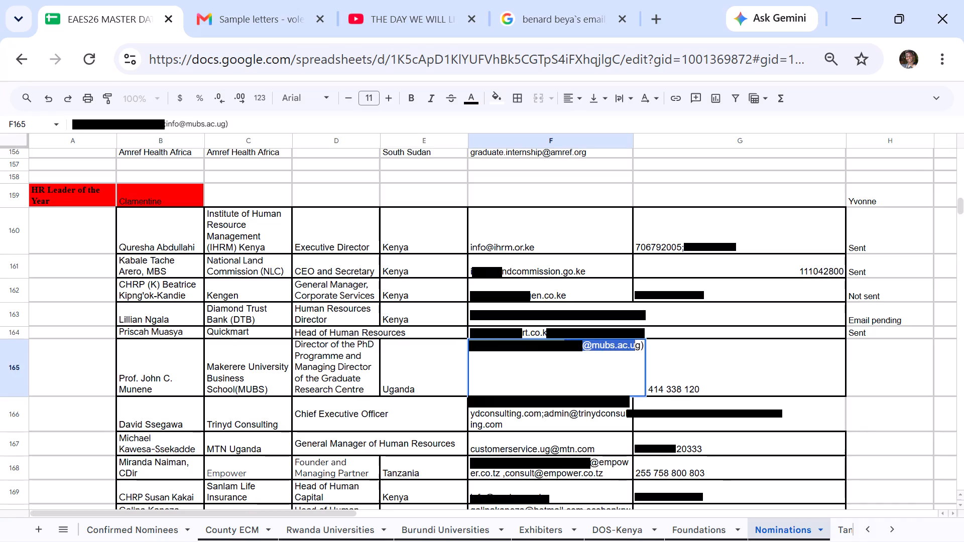
pyautogui.moveTo(633, 346); pyautogui.dragTo(653, 346)
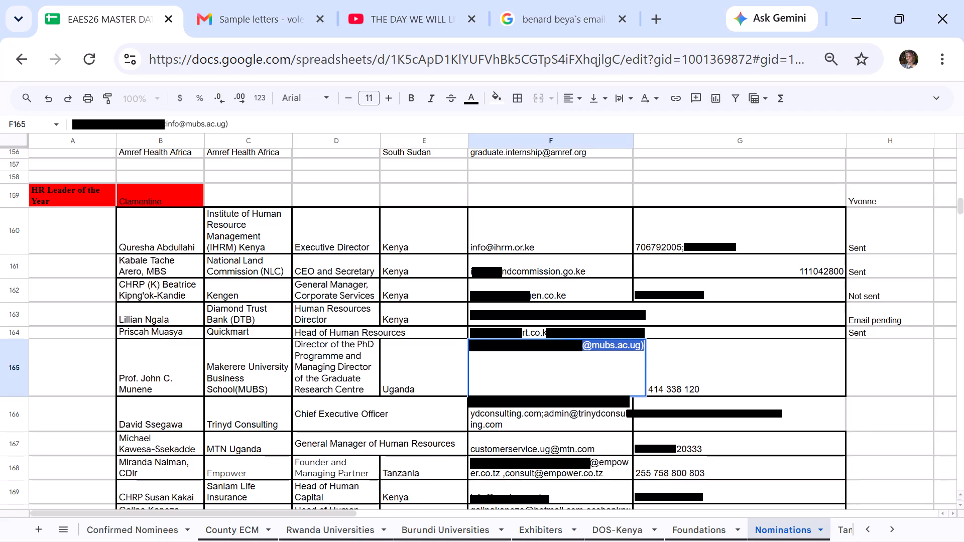
pyautogui.hotkey('ctrl', 'c')
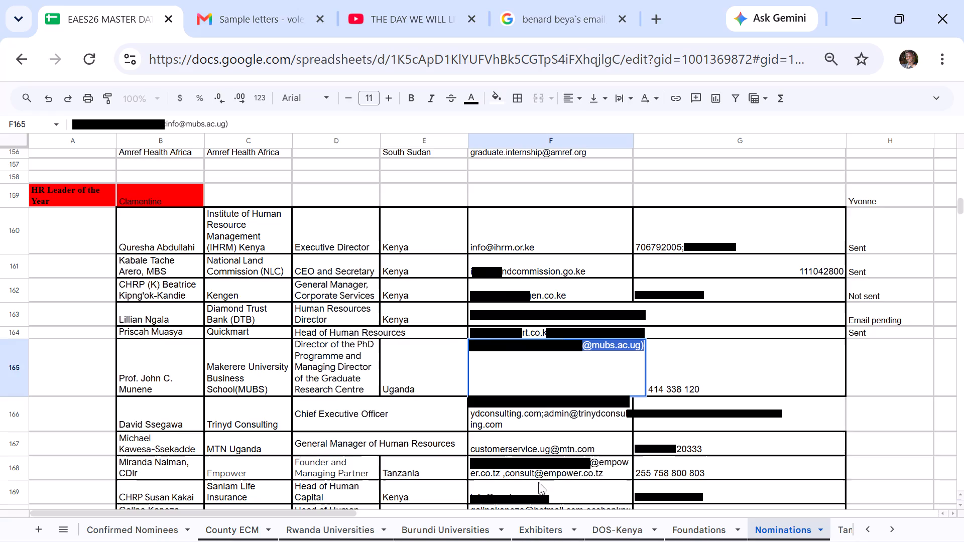
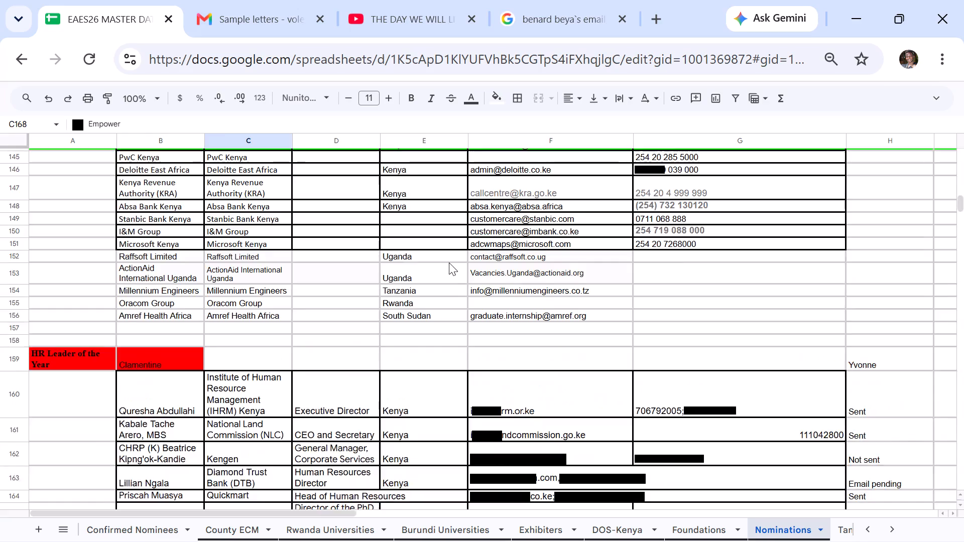
# Review the earlier award categories in the Nominations sheet, examining the CEO Of the year nominees' contact details and sending statuses.
pyautogui.scroll(7, 449, 262)
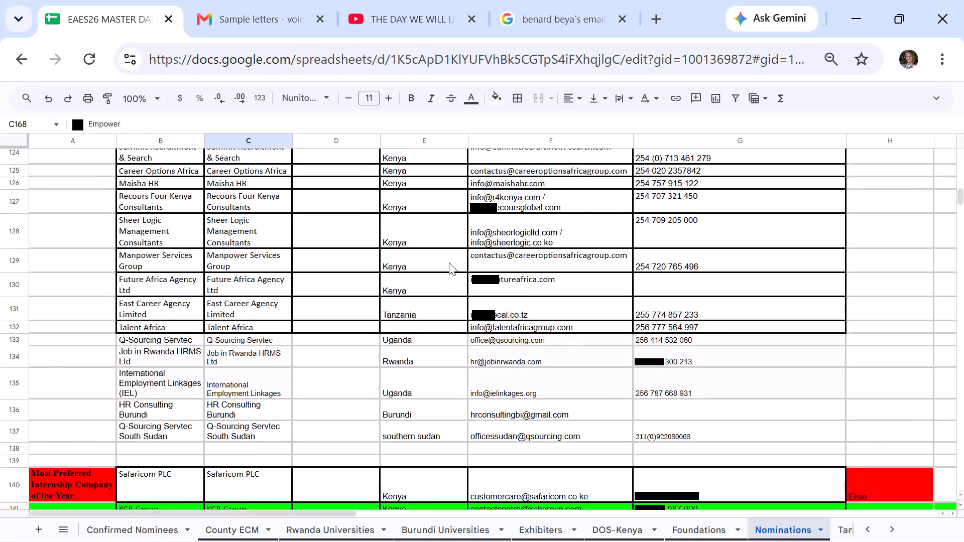
pyautogui.scroll(8, 449, 262)
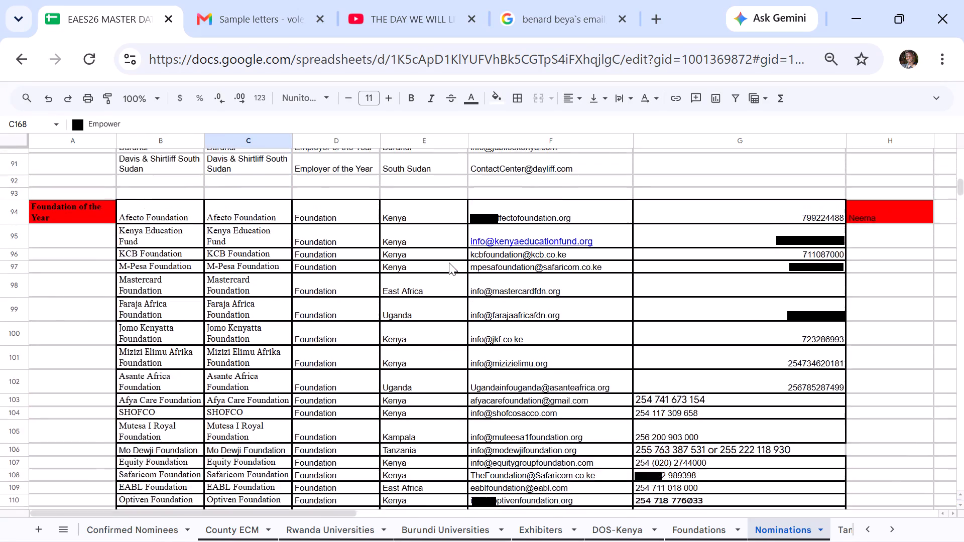
pyautogui.scroll(7, 449, 262)
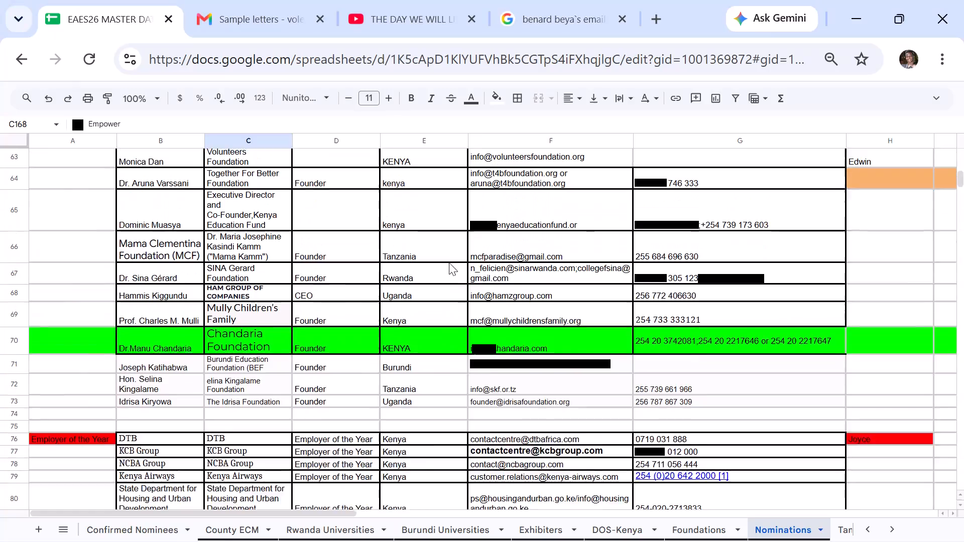
pyautogui.scroll(7, 449, 262)
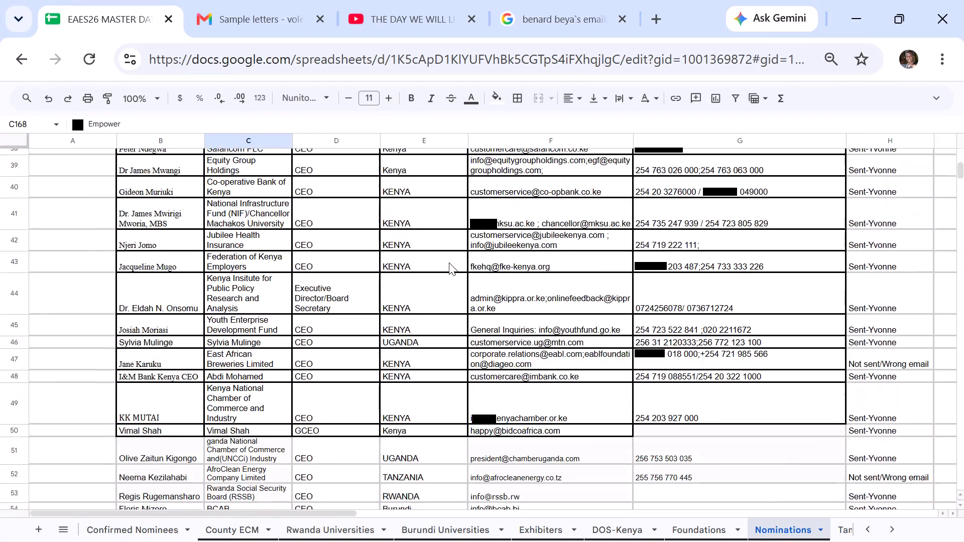
pyautogui.scroll(3, 449, 262)
pyautogui.scroll(-1, 449, 262)
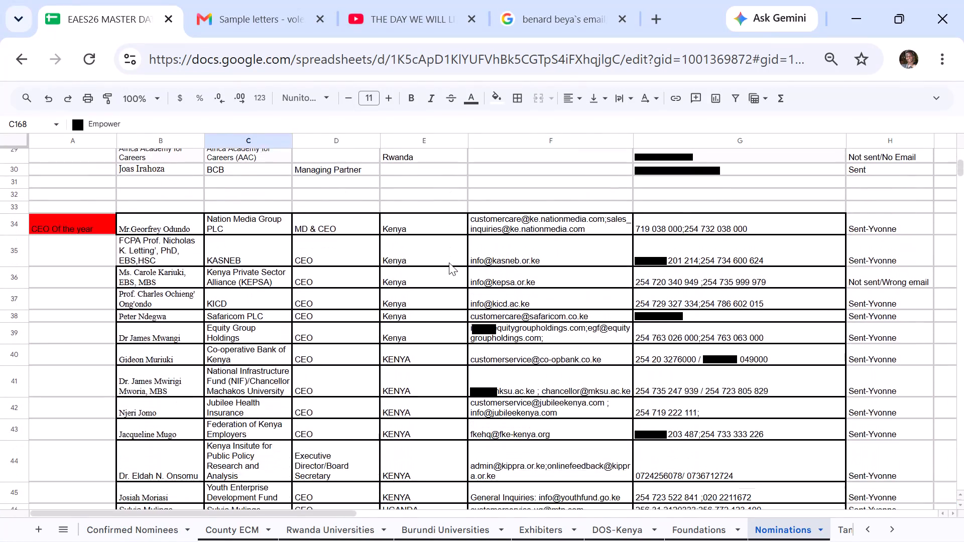
pyautogui.scroll(-2, 449, 262)
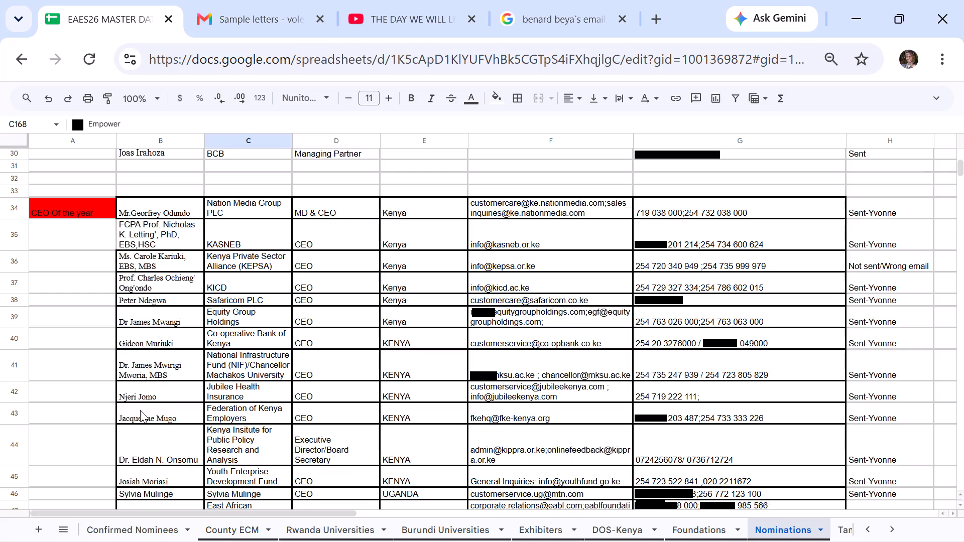
pyautogui.scroll(-1, 212, 447)
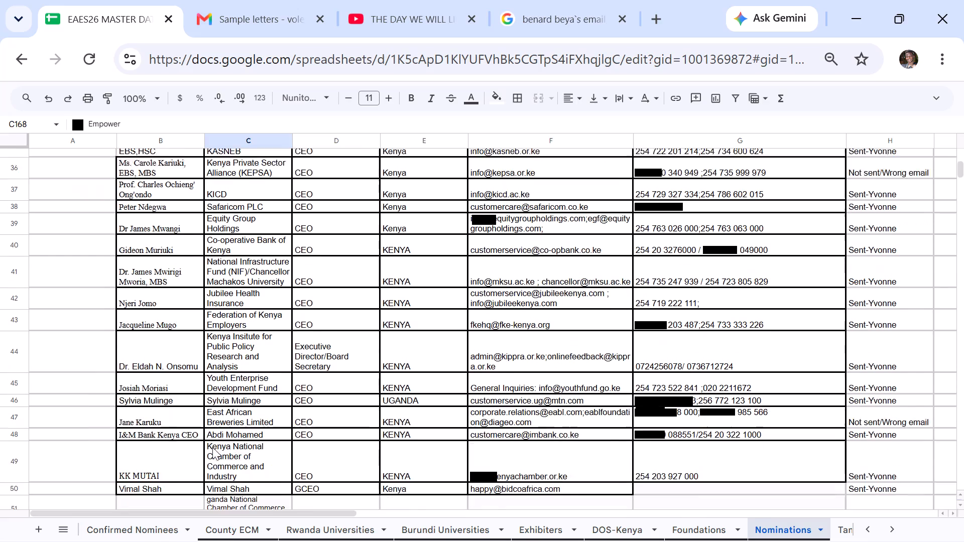
pyautogui.scroll(-2, 212, 447)
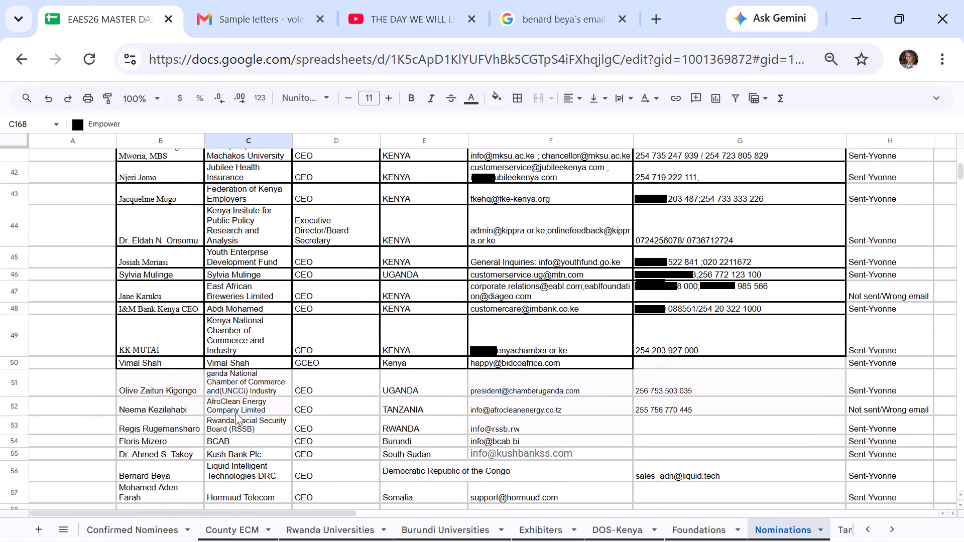
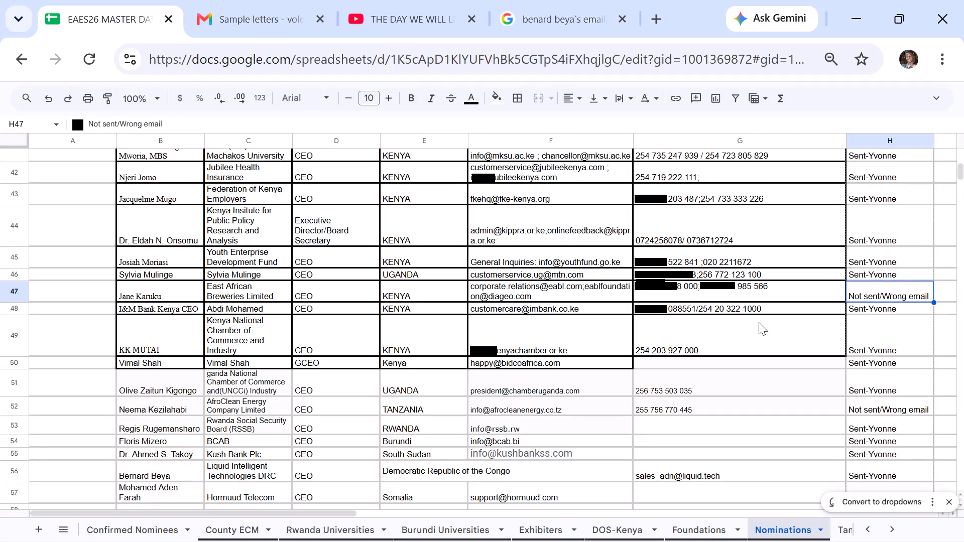
# Record the sending status Sent for the Makerere University Business School (MUBS) nominee in row 165 of the Nominations sheet.
pyautogui.scroll(-2, 634, 385)
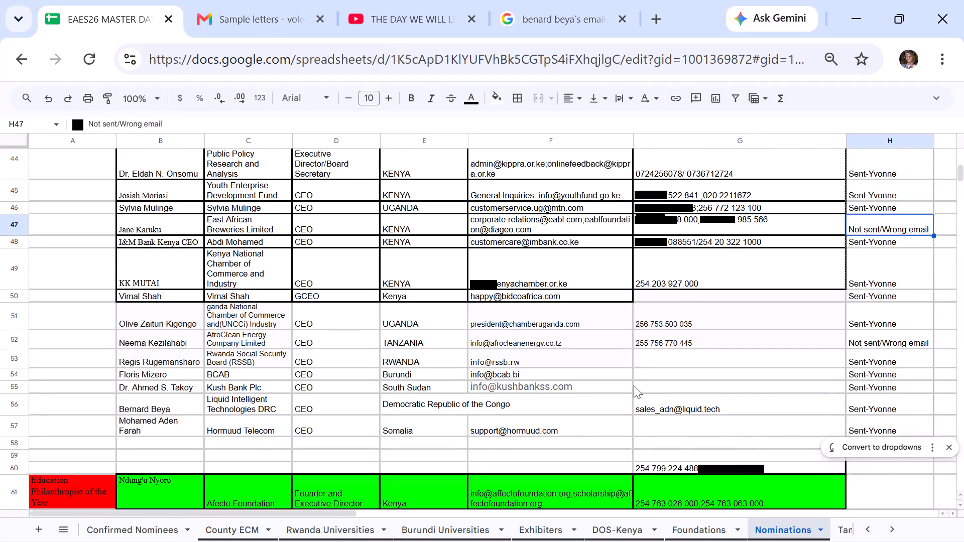
pyautogui.scroll(-9, 634, 385)
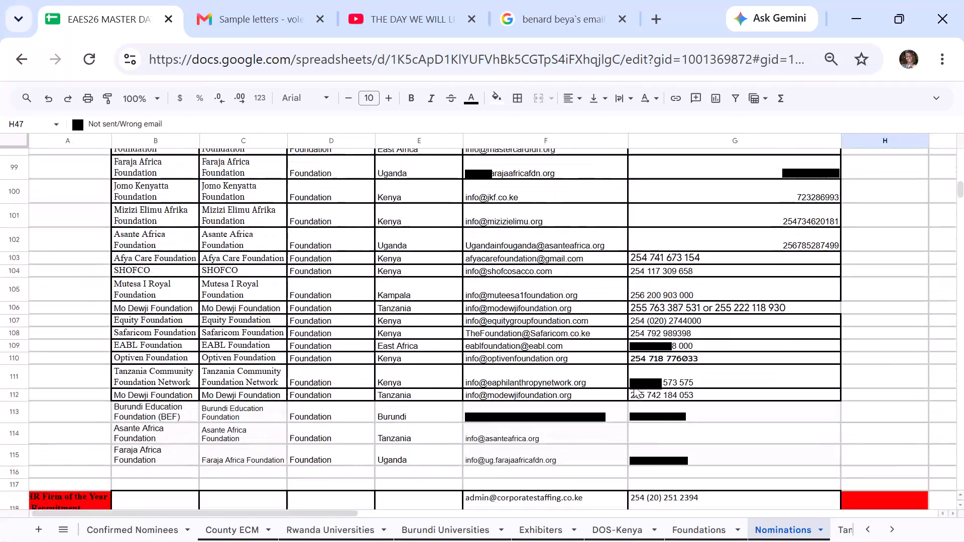
pyautogui.scroll(-7, 634, 385)
pyautogui.scroll(-2, 641, 346)
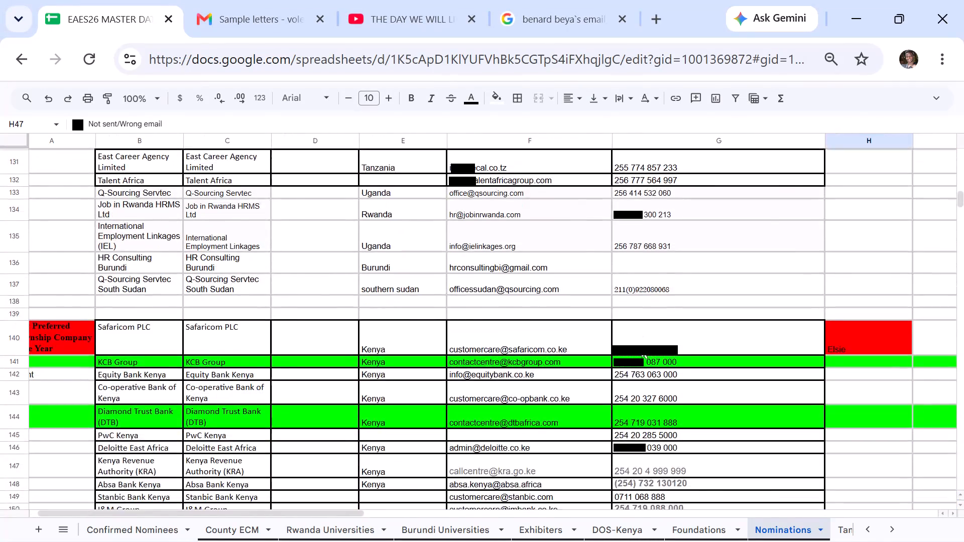
pyautogui.scroll(-6, 641, 346)
pyautogui.hscroll(-2, 641, 346)
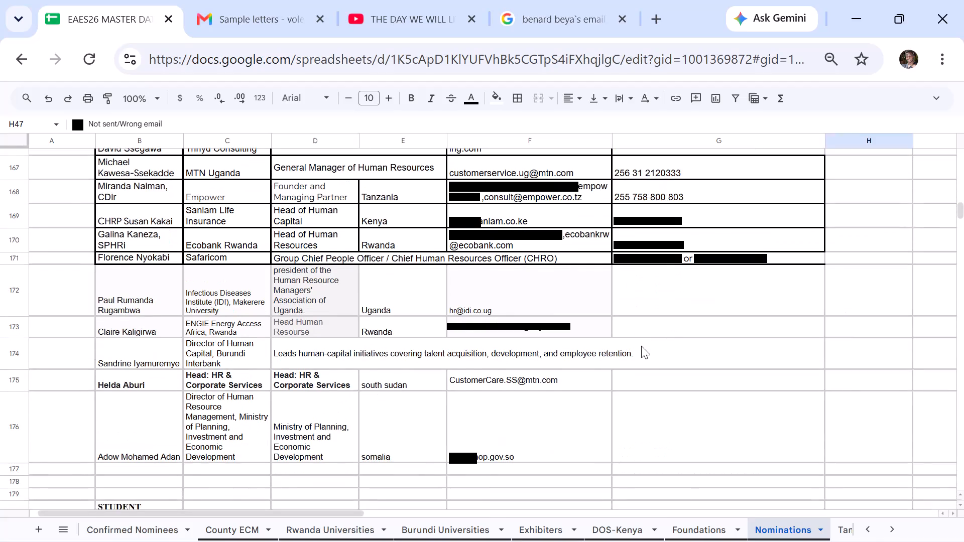
pyautogui.scroll(2, 659, 292)
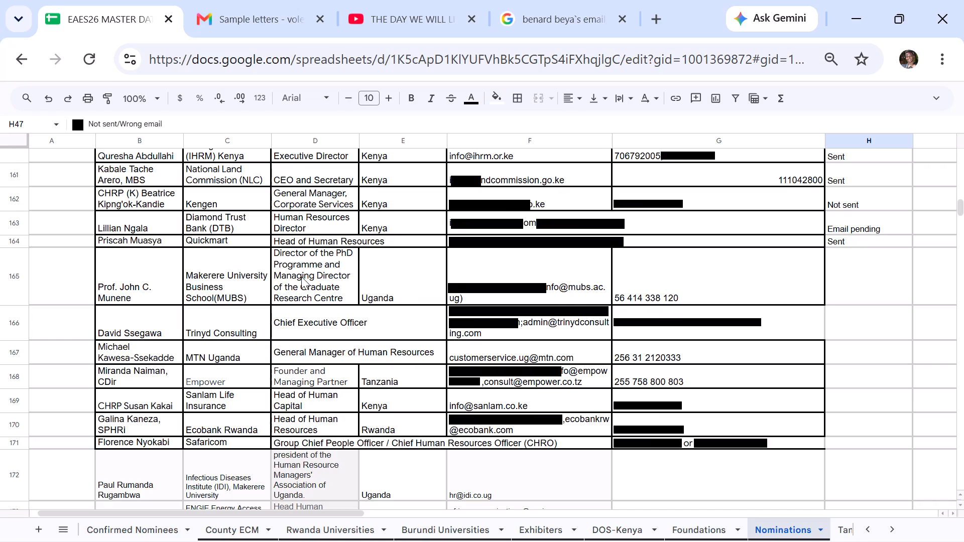
pyautogui.click(598, 276)
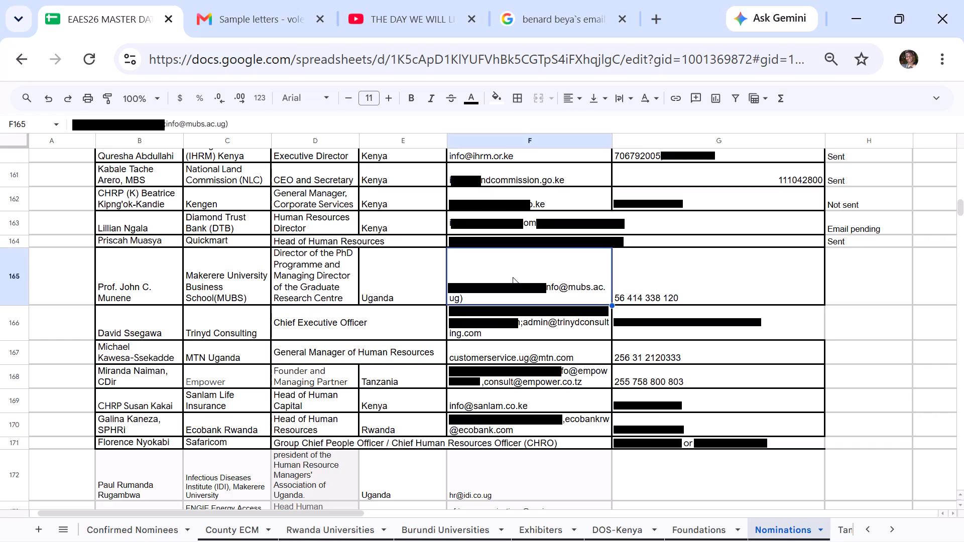
pyautogui.click(685, 292)
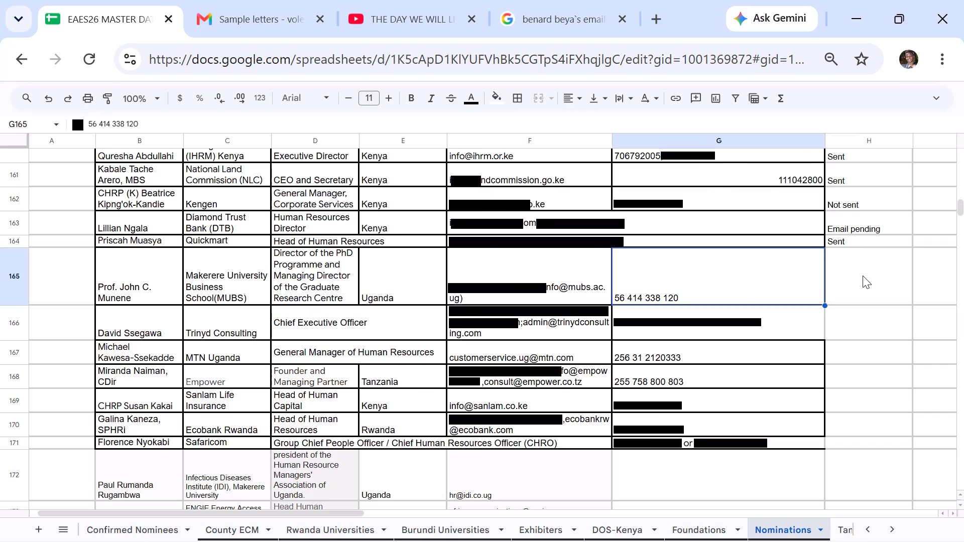
pyautogui.doubleClick(863, 276)
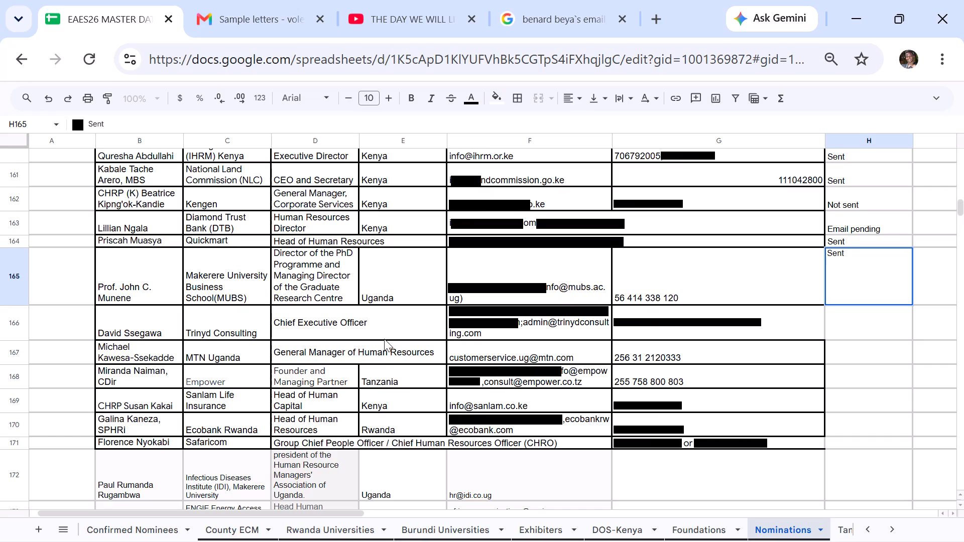
pyautogui.click(384, 339)
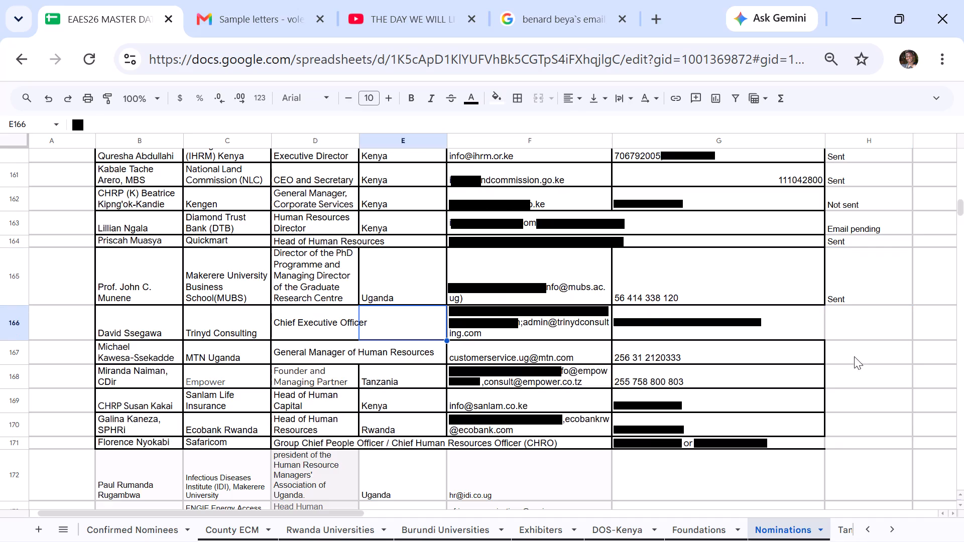
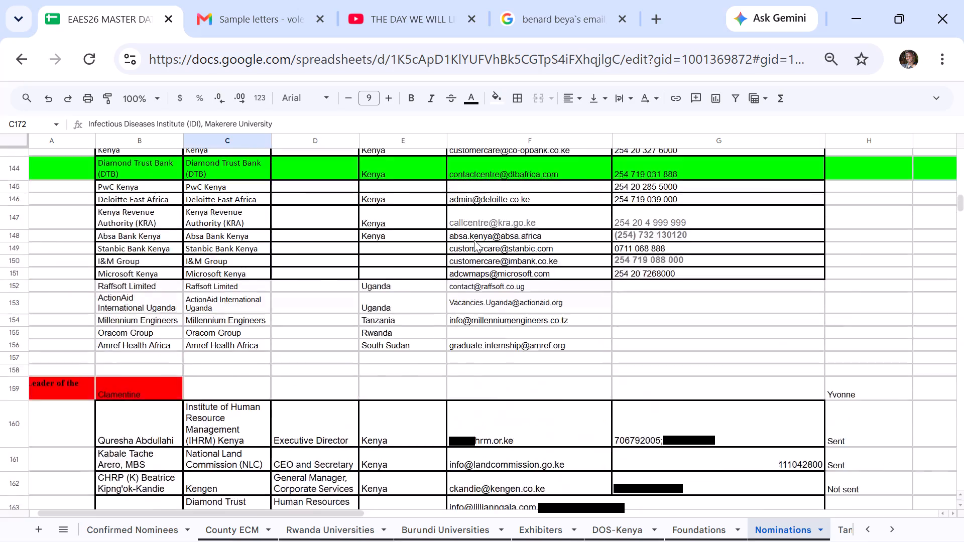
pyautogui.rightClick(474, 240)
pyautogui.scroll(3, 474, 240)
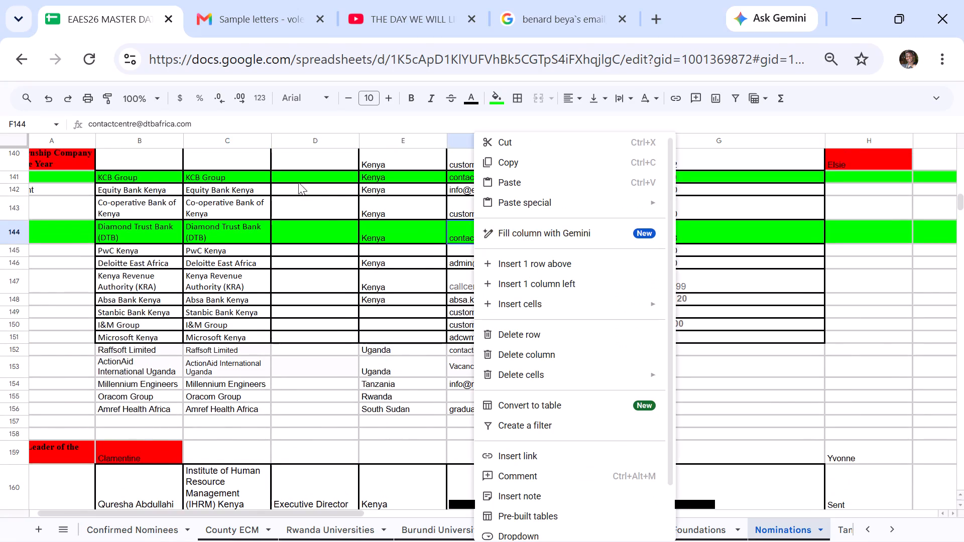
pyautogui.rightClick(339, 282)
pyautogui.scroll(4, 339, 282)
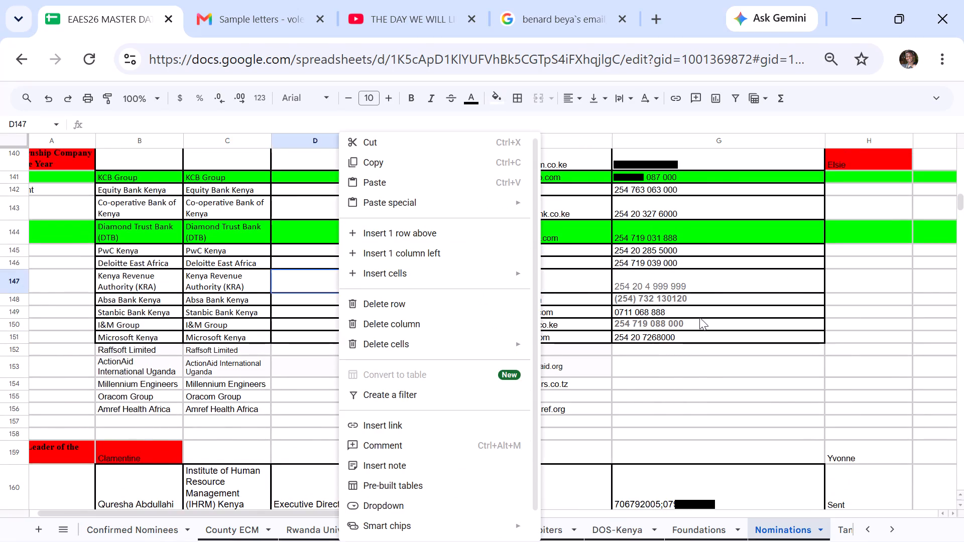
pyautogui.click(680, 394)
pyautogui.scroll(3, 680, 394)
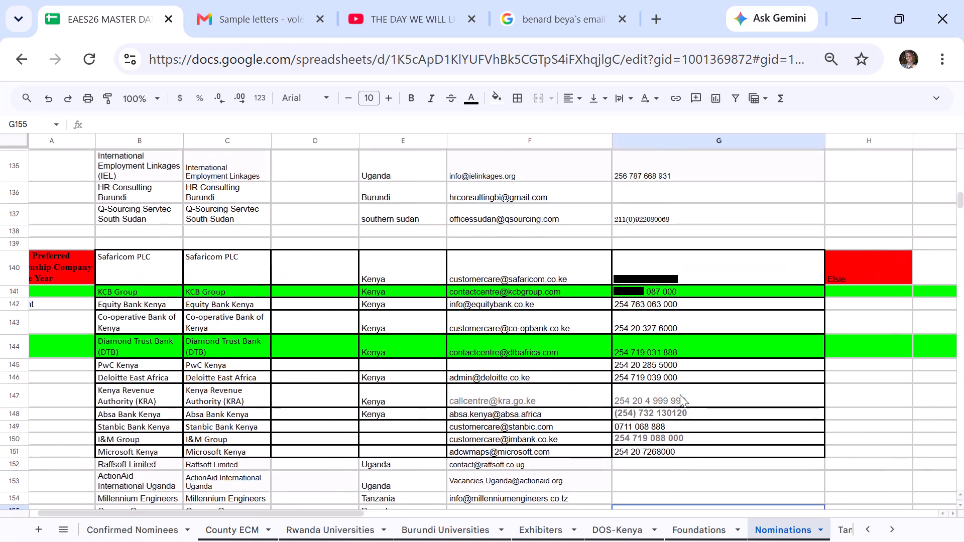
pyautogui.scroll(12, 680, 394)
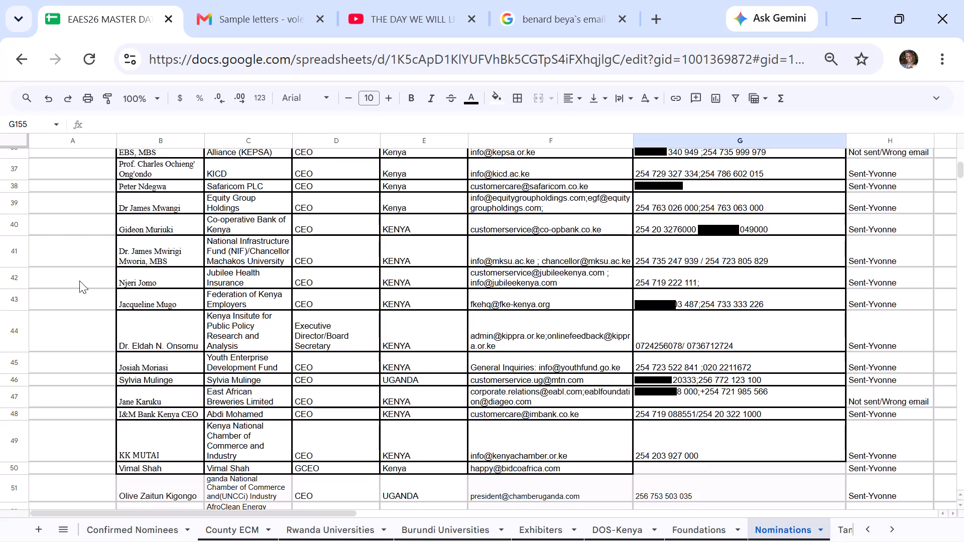
# Examine the CEO Of the year nominees' contact details and sending statuses in the Nominations sheet, through the Liquid Intelligent Technologies DRC row.
pyautogui.click(261, 485)
pyautogui.scroll(1, 261, 485)
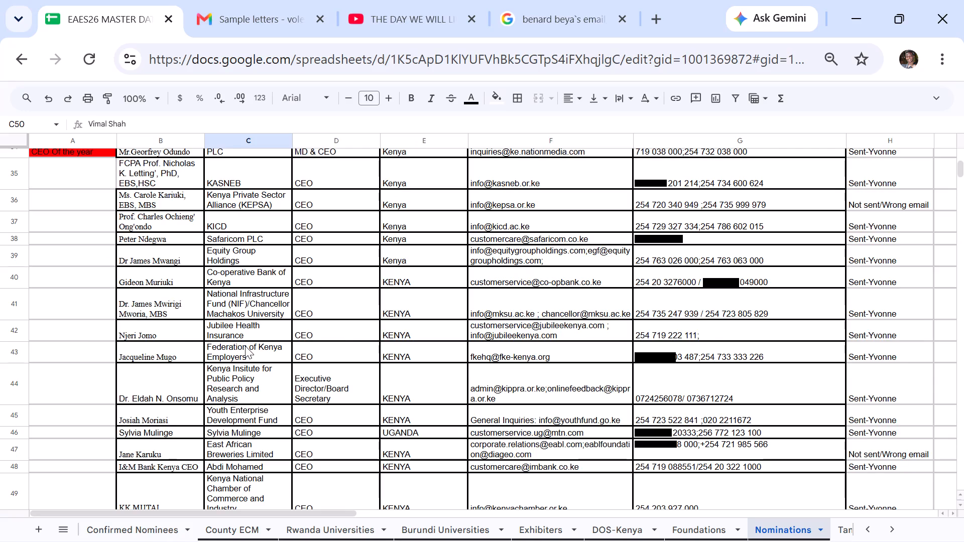
pyautogui.click(501, 481)
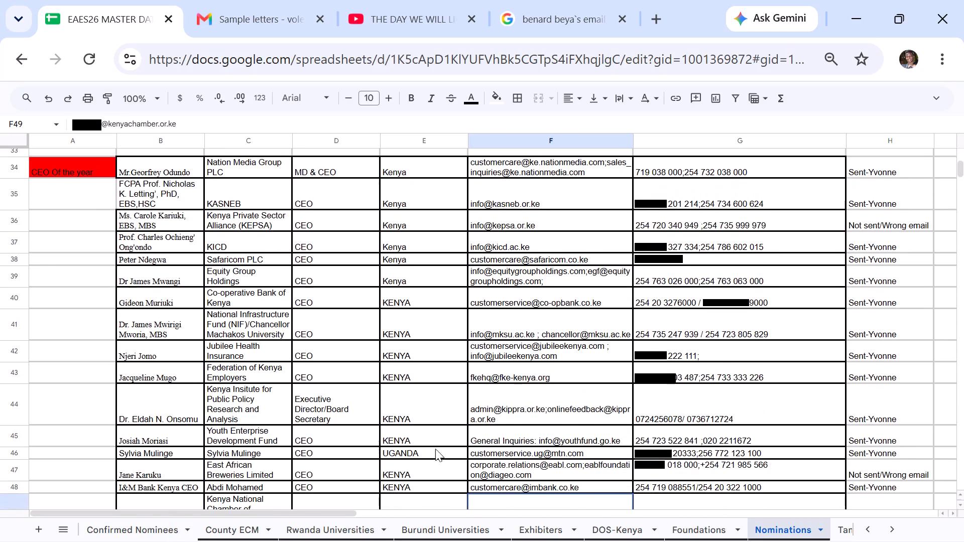
pyautogui.scroll(-1, 319, 398)
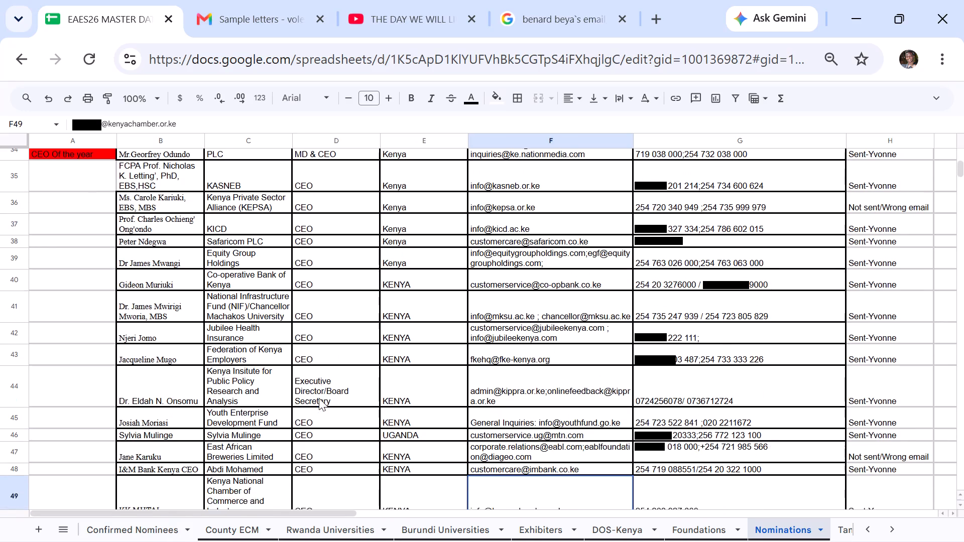
pyautogui.scroll(-2, 319, 398)
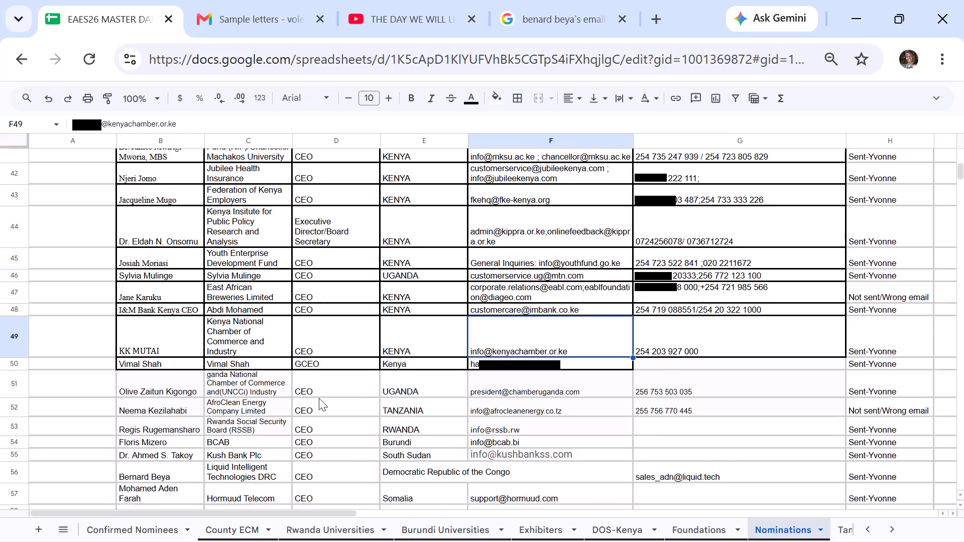
pyautogui.scroll(-2, 319, 398)
pyautogui.click(319, 398)
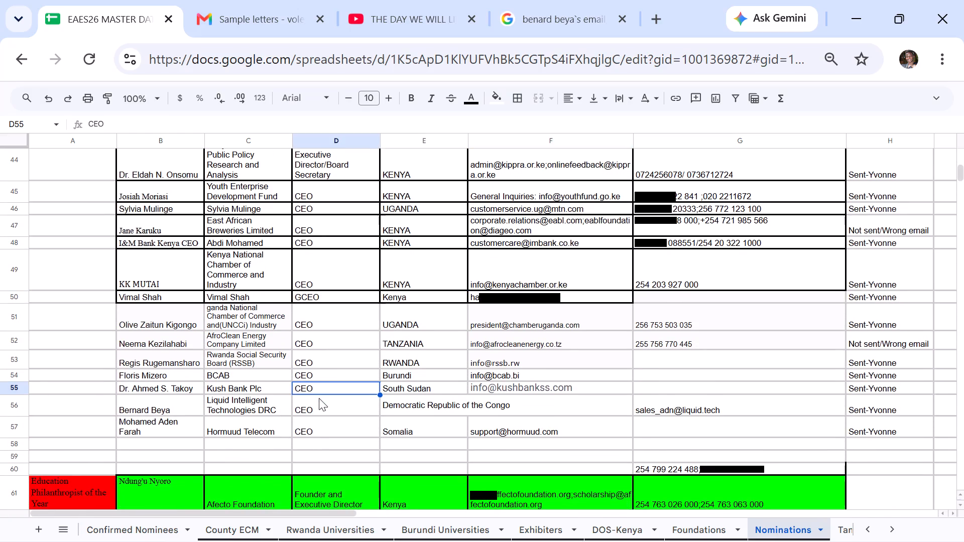
pyautogui.moveTo(319, 398); pyautogui.dragTo(445, 408)
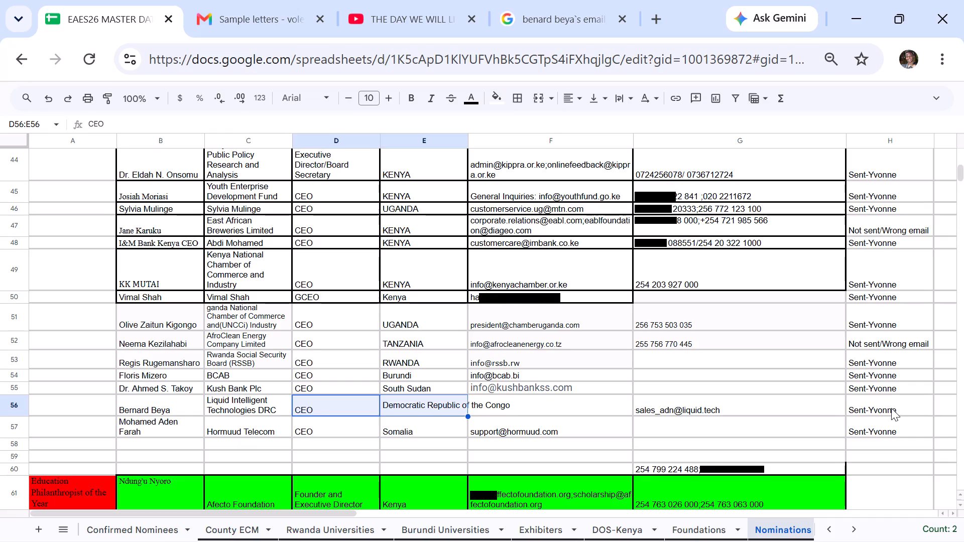
pyautogui.click(891, 408)
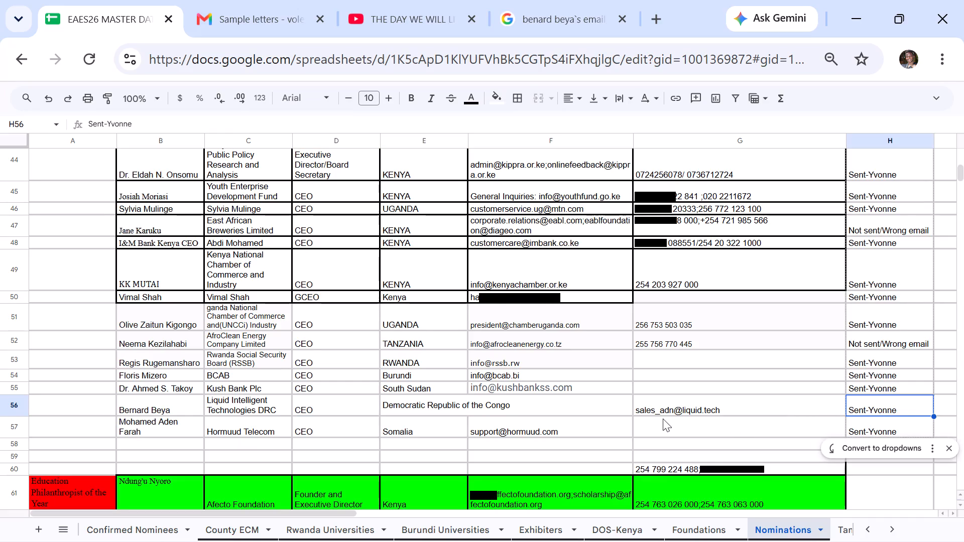
# Open the Trinyd Consulting nominee's name in cell B166, under HR Leader of the Year in the Nominations sheet.
pyautogui.scroll(-7, 663, 419)
pyautogui.click(663, 419)
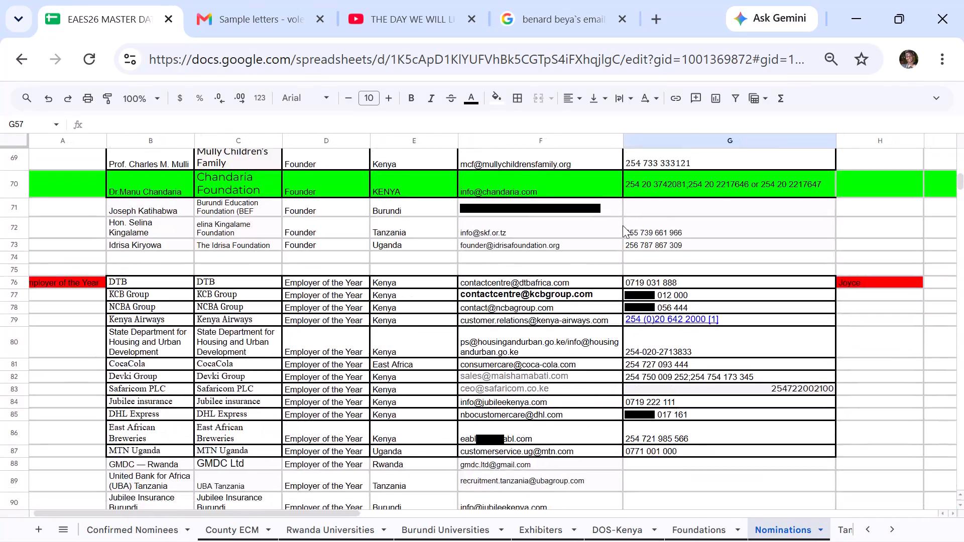
pyautogui.scroll(-2, 623, 225)
pyautogui.moveTo(599, 241); pyautogui.dragTo(620, 43)
pyautogui.scroll(-1, 612, 152)
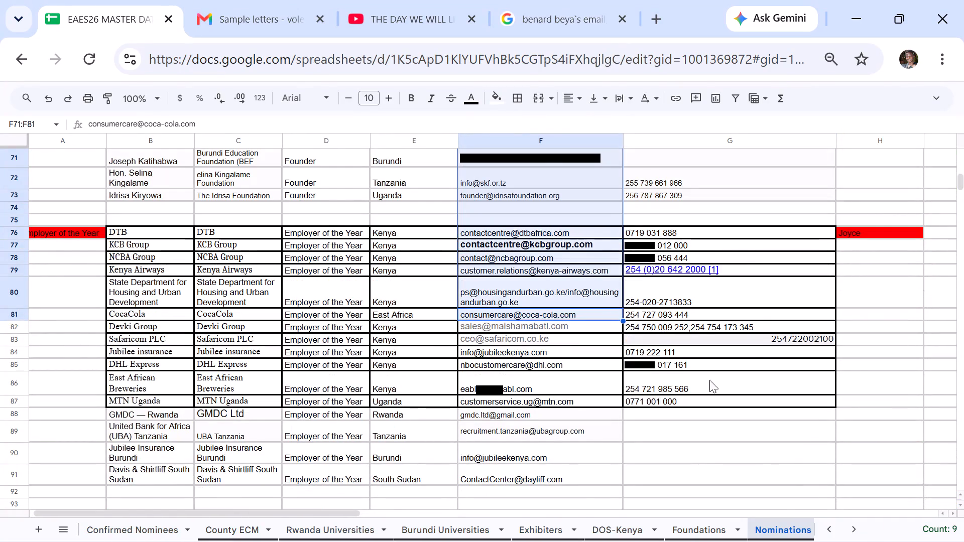
pyautogui.click(605, 443)
pyautogui.scroll(-4, 605, 443)
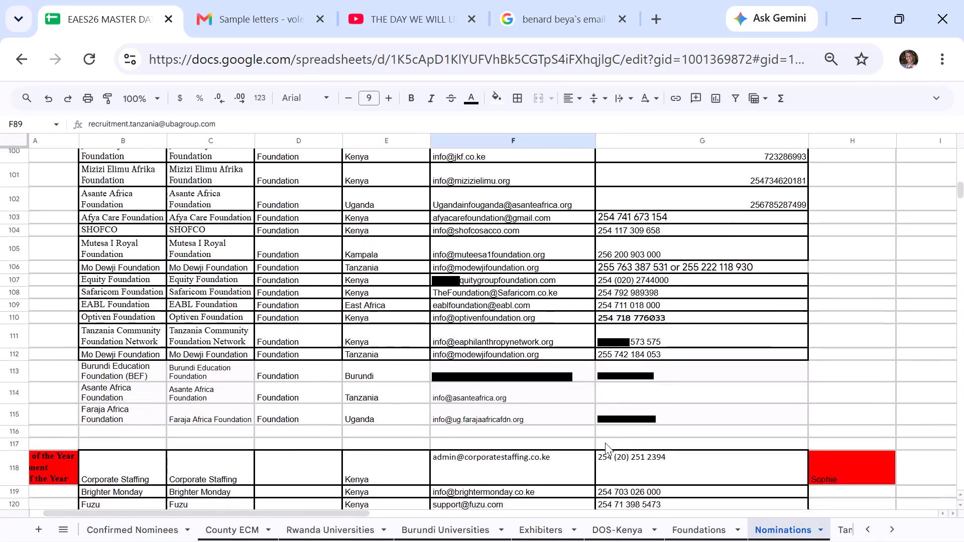
pyautogui.scroll(-8, 605, 443)
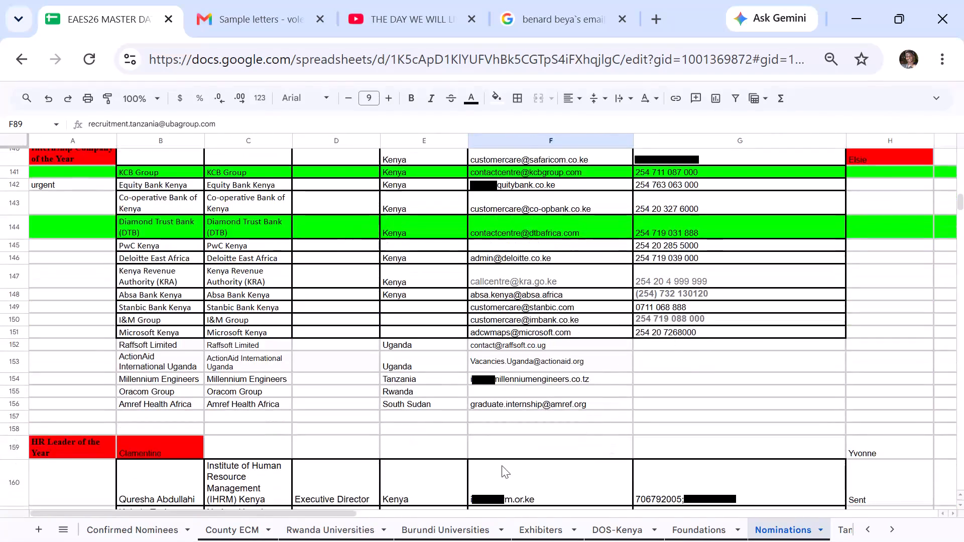
pyautogui.click(502, 465)
pyautogui.scroll(-3, 502, 465)
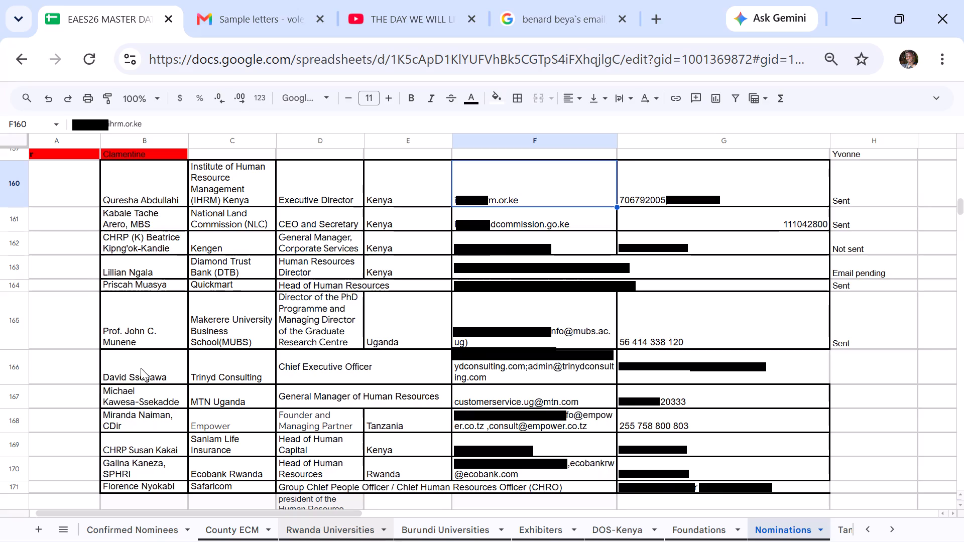
pyautogui.doubleClick(143, 370)
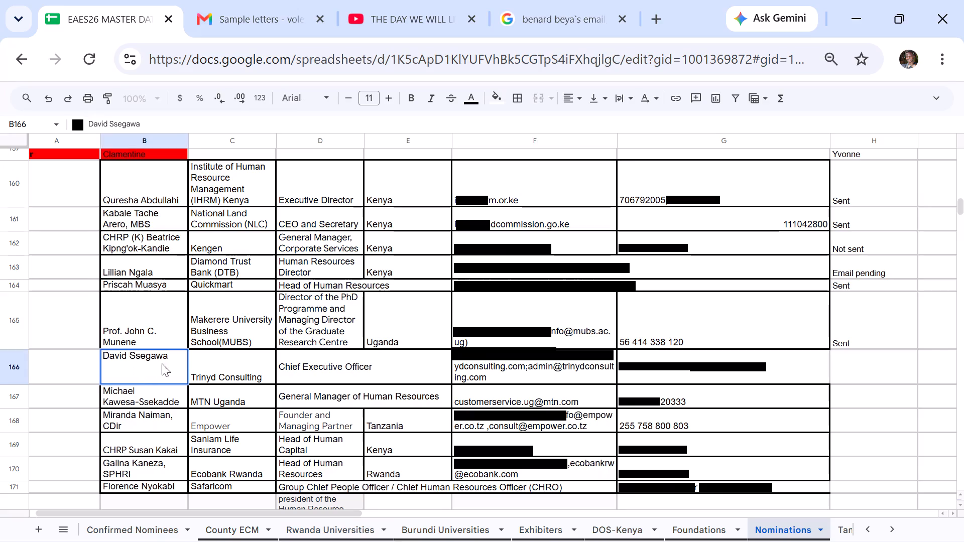
# Copy the name of the Trinyd Consulting nominee from row 166 of the Nominations sheet.
pyautogui.moveTo(168, 356); pyautogui.dragTo(89, 364)
pyautogui.hotkey('ctrl', 'c')
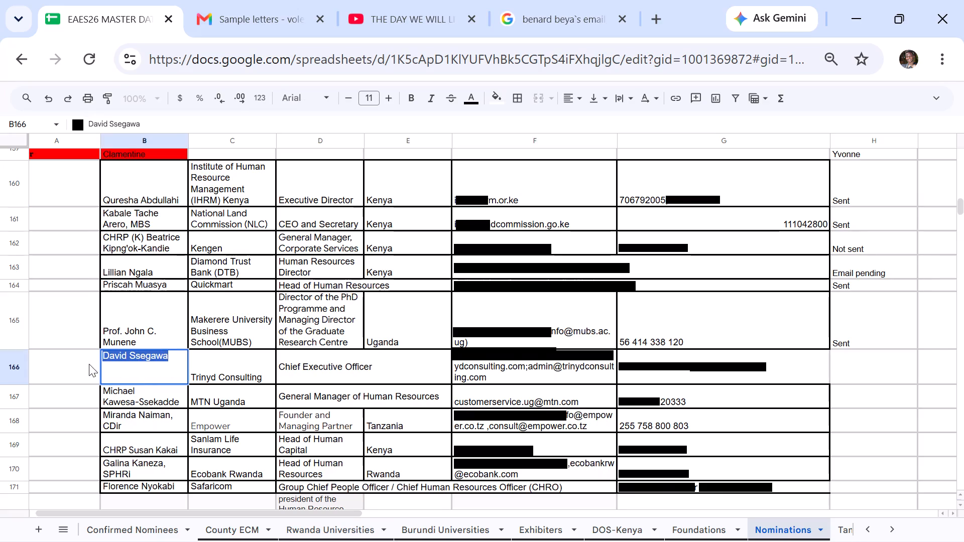
pyautogui.click(89, 364)
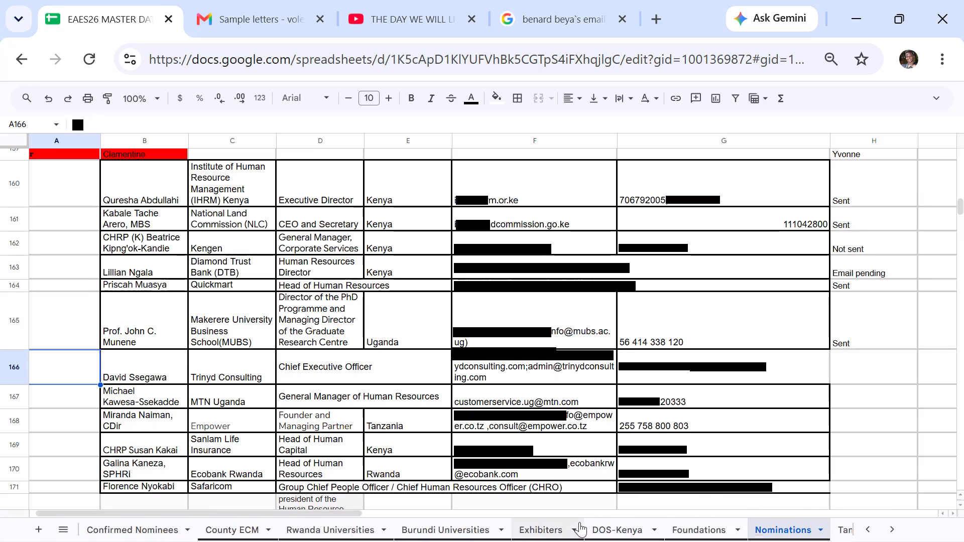
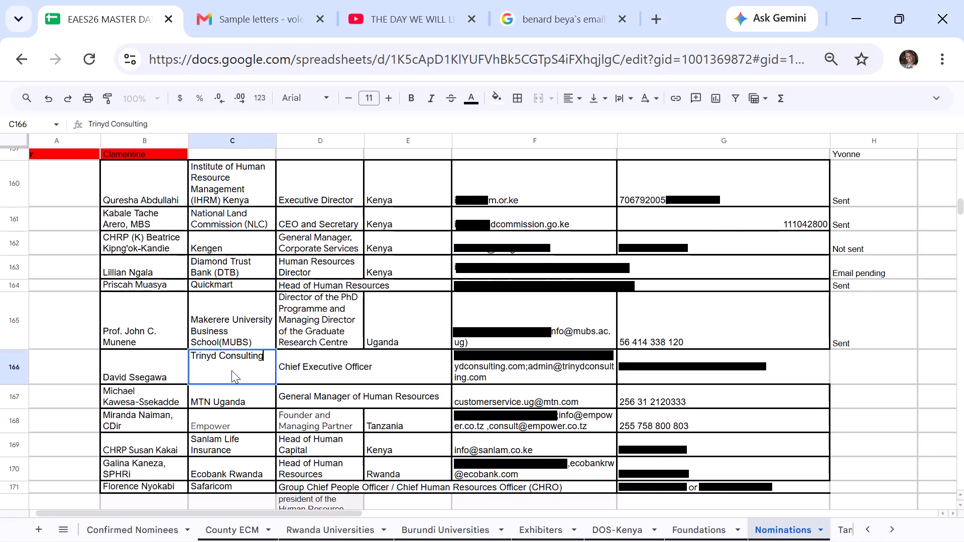
# Copy the organisation name Trinyd Consulting from row 166 of the Nominations sheet.
pyautogui.moveTo(262, 357); pyautogui.dragTo(188, 356)
pyautogui.hotkey('ctrl', 'c')
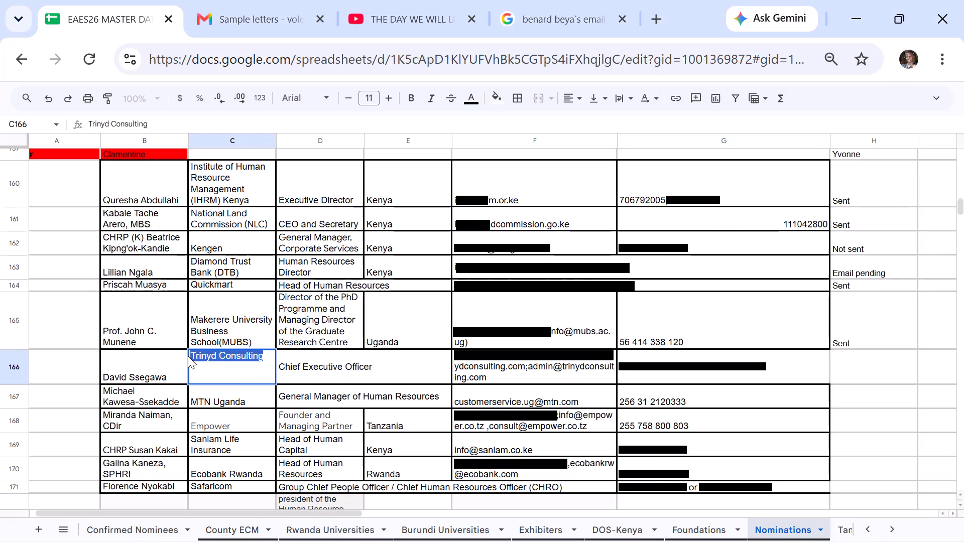
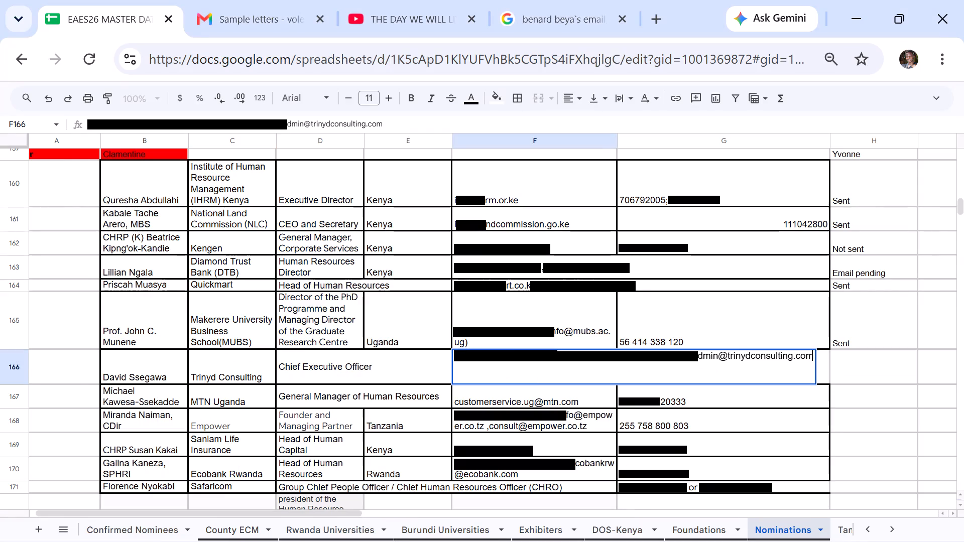
# Select the first email address within the email cell of the Trinyd Consulting nominee in row 166.
pyautogui.click(548, 356)
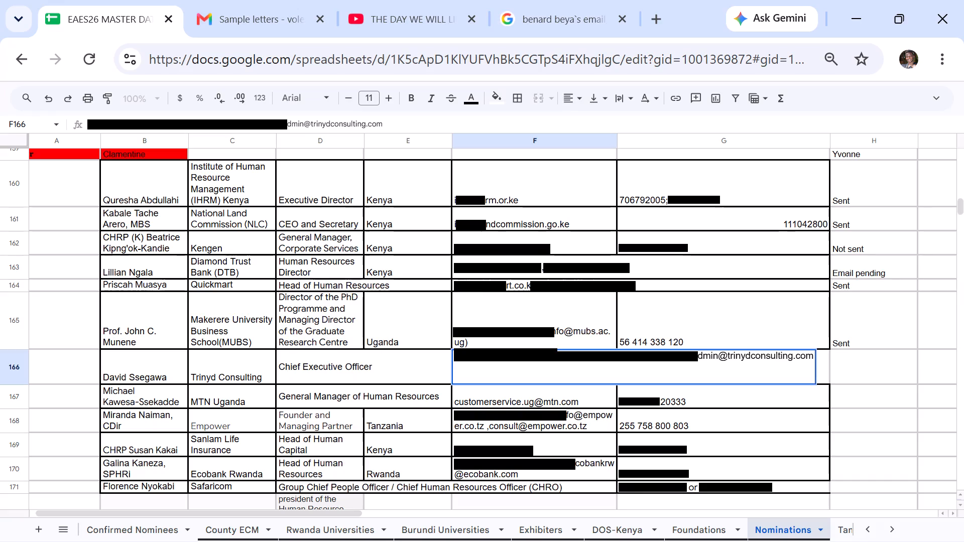
pyautogui.moveTo(548, 356); pyautogui.dragTo(475, 358)
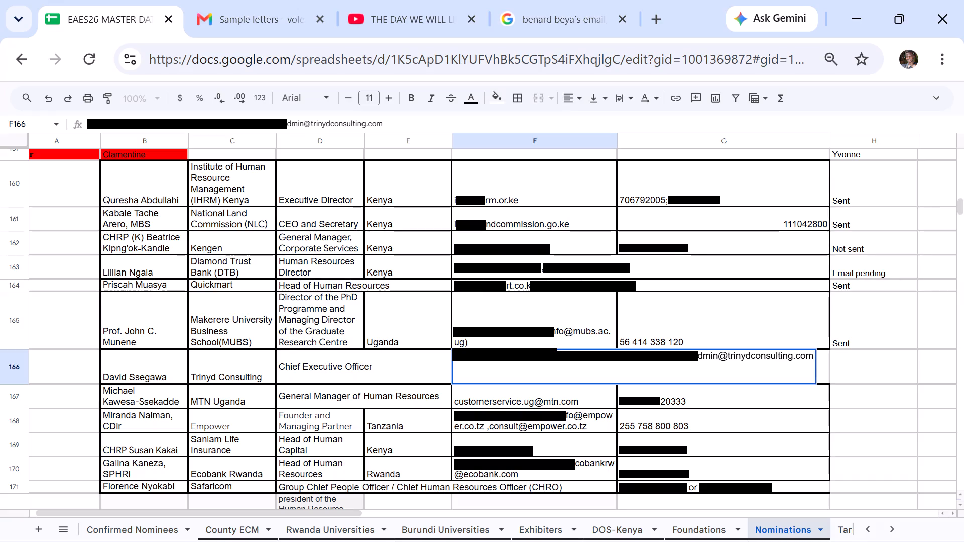
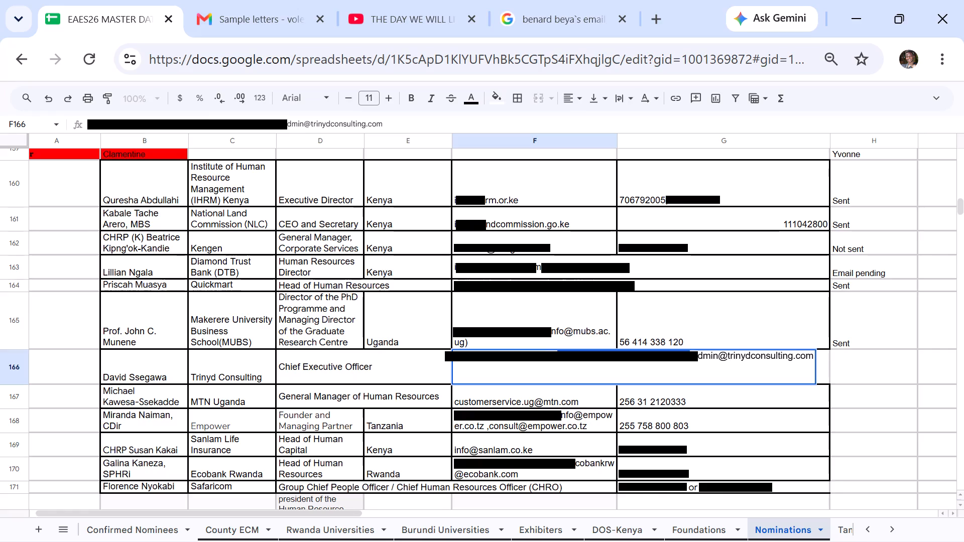
# Copy the first email address from the Trinyd Consulting nominee's email cell in row 166.
pyautogui.moveTo(555, 357); pyautogui.dragTo(554, 357)
pyautogui.hotkey('ctrl', 'c')
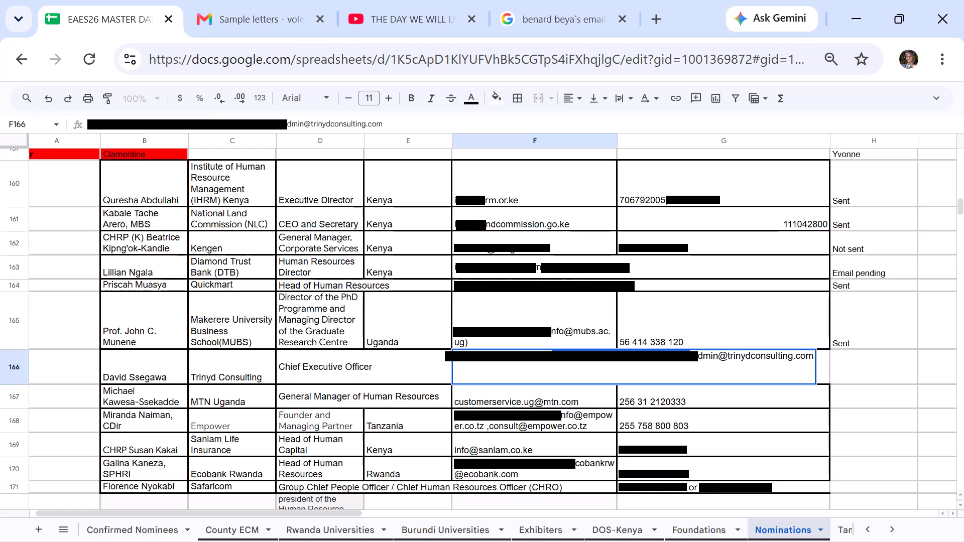
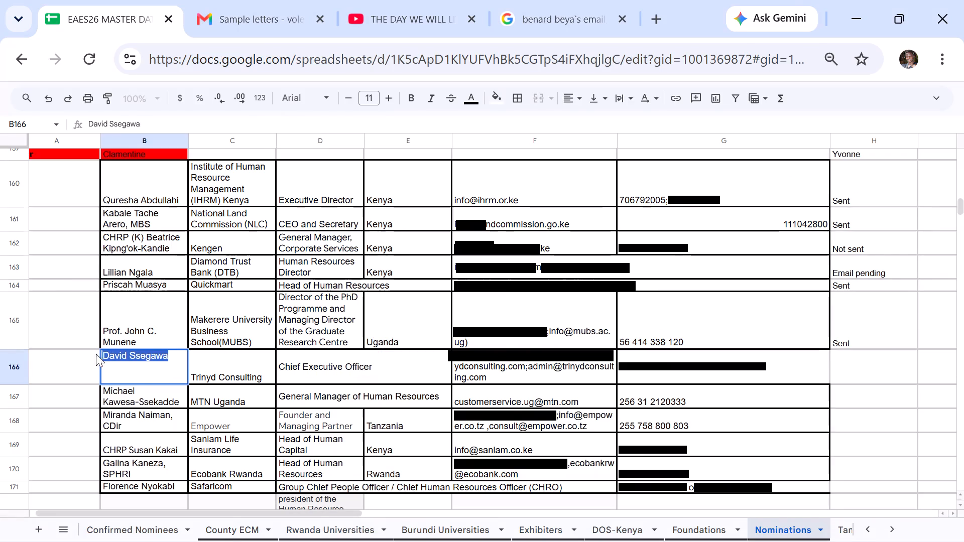
# Copy the nominee's name from the Trinyd Consulting entry in row 166.
pyautogui.moveTo(96, 354); pyautogui.dragTo(79, 356)
pyautogui.hotkey('ctrl', 'c')
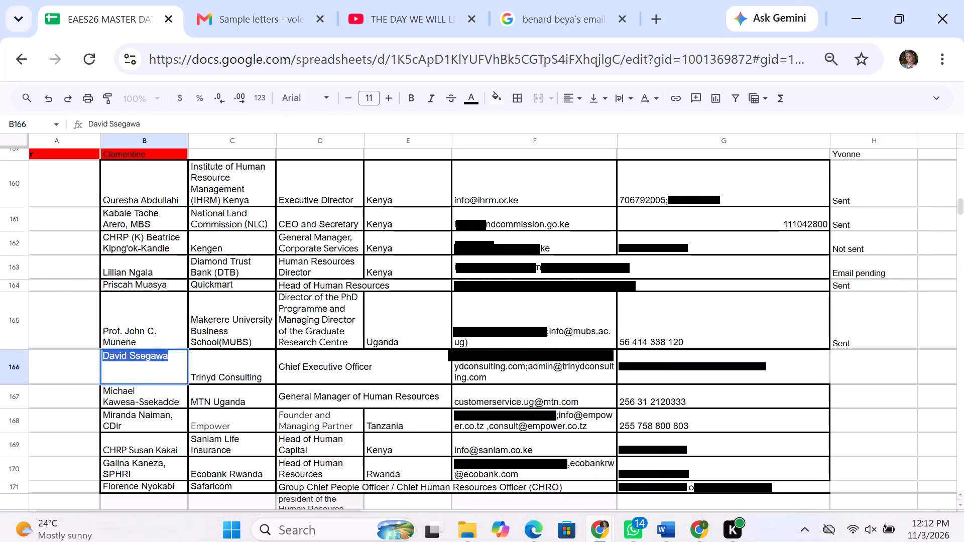
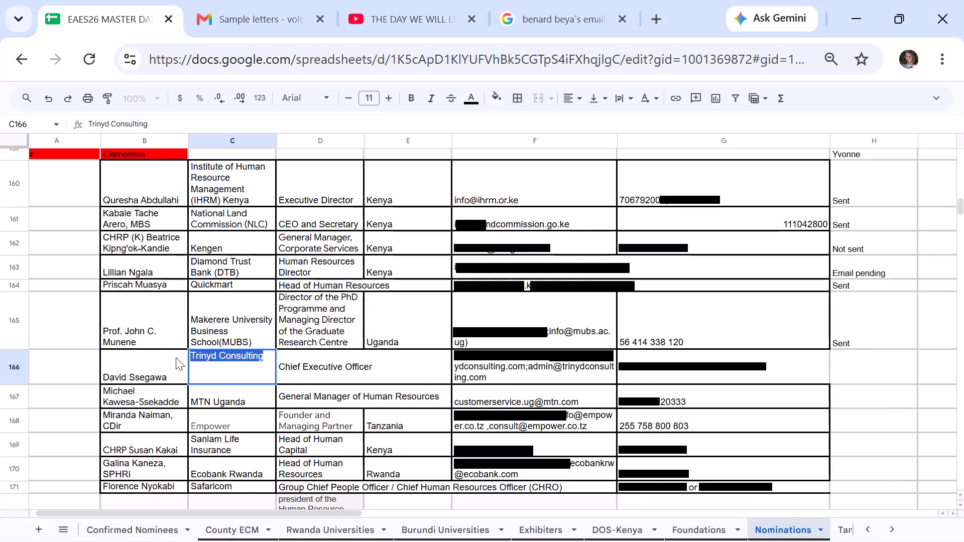
# Leave the Trinyd Consulting cell in row 166 and select the nominee's name cell in the same row.
pyautogui.click(176, 357)
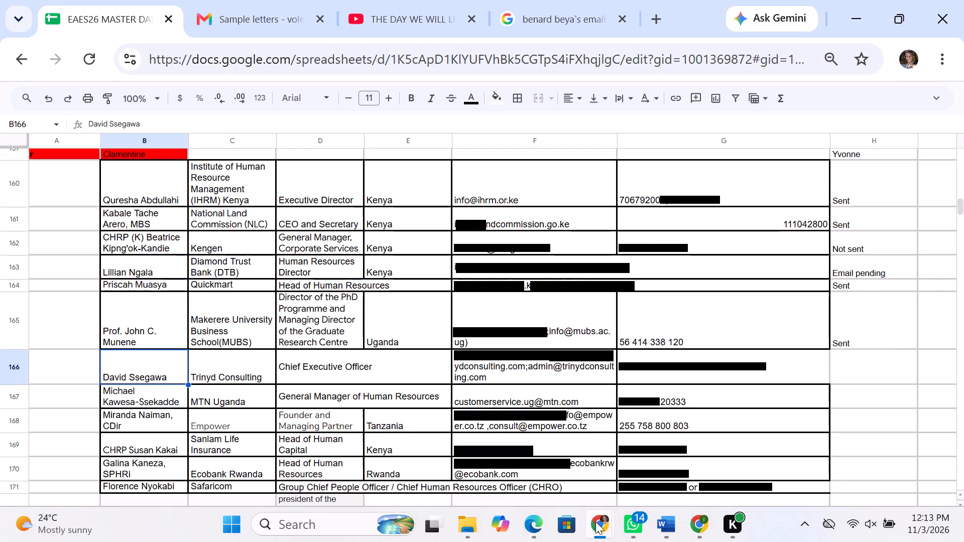
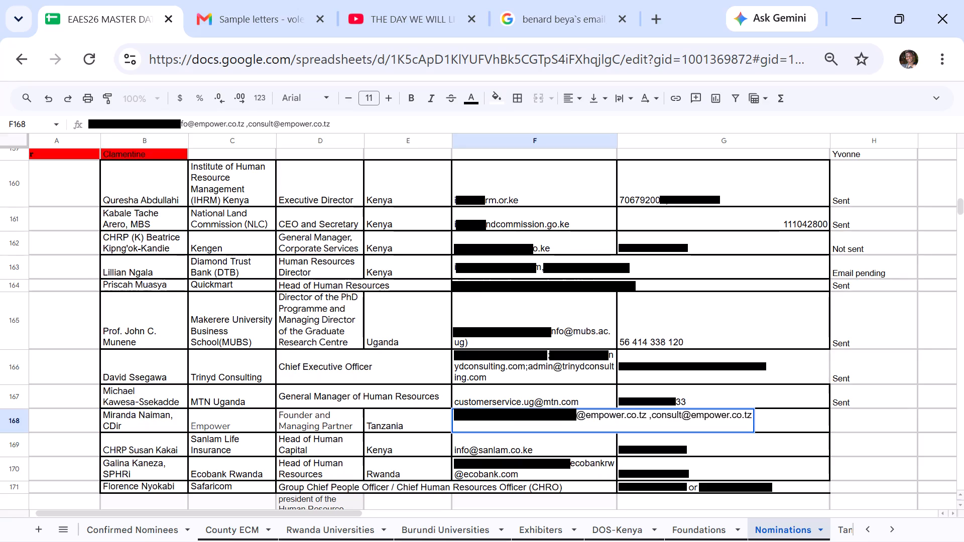
# Copy the selected leading email address text from the Empower nominee's email cell in row 168, leaving the cell's contents intact.
pyautogui.moveTo(558, 416); pyautogui.dragTo(483, 416)
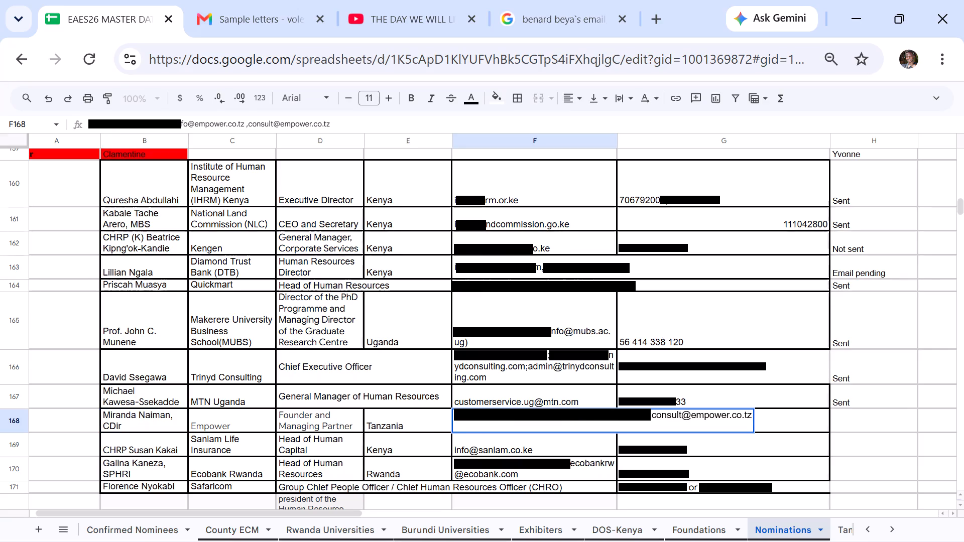
pyautogui.moveTo(483, 416); pyautogui.dragTo(425, 417)
pyautogui.hotkey('ctrl', 'c')
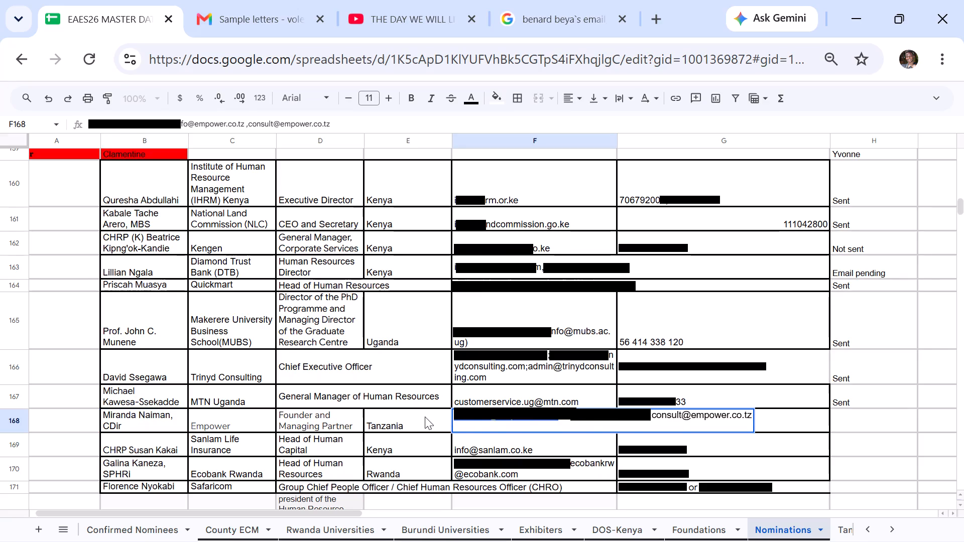
pyautogui.click(425, 417)
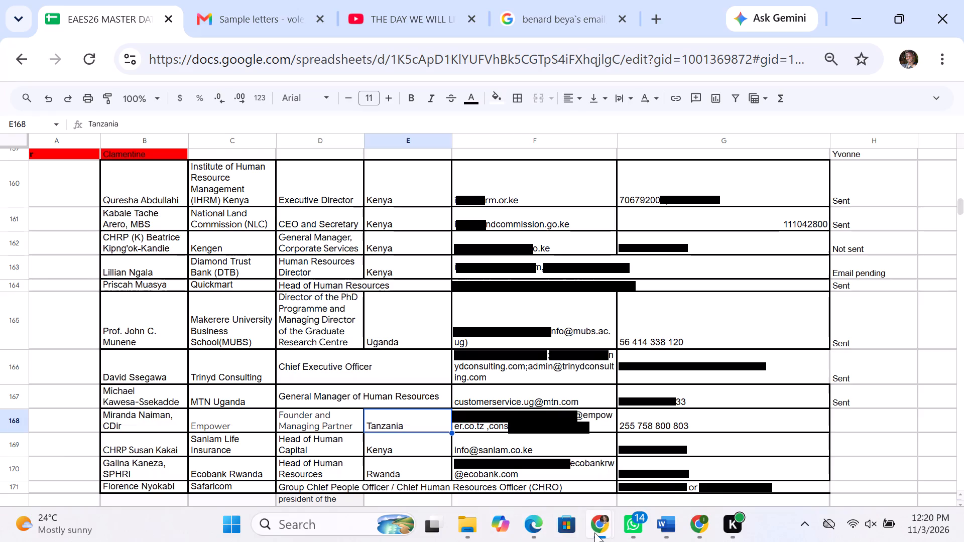
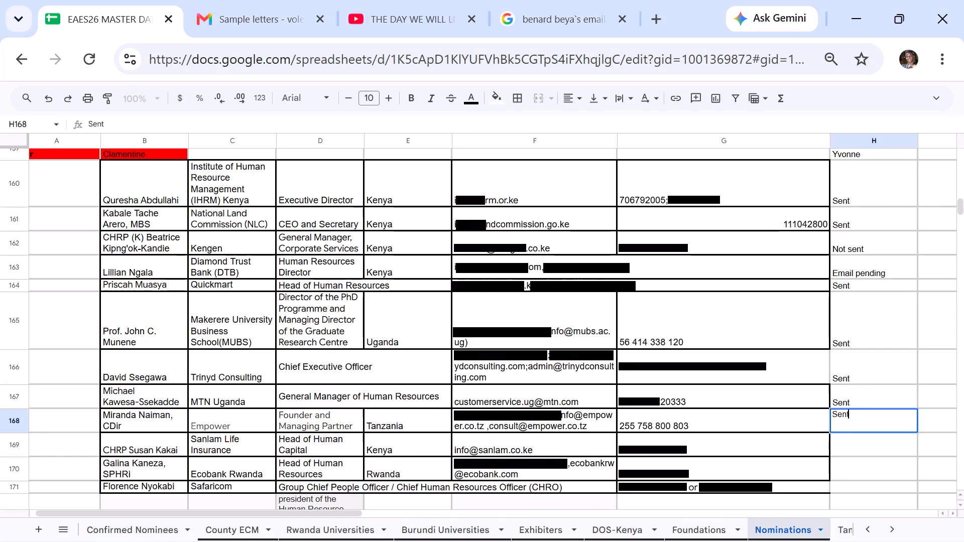
# Finish the Sent status entry for the Empower nominee in row 168.
pyautogui.click(861, 417)
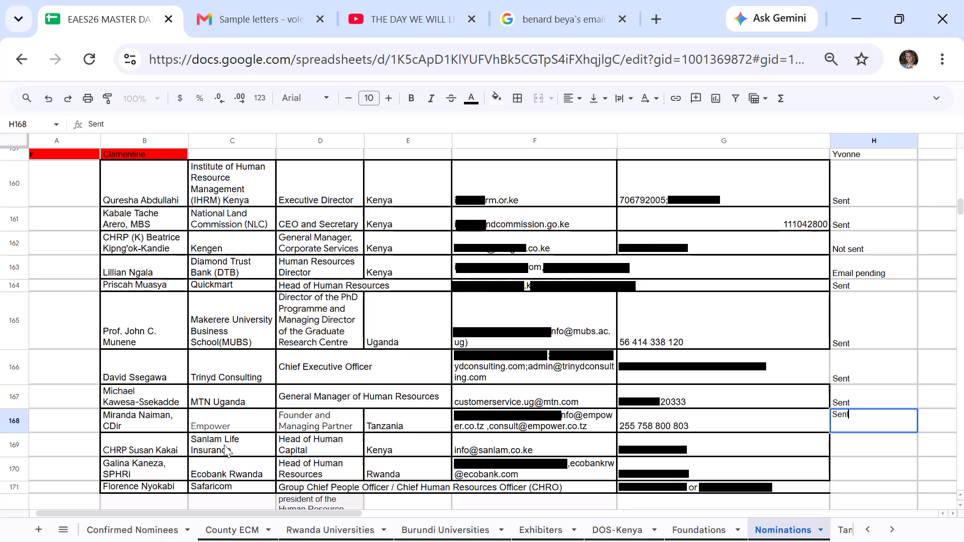
# Copy the Sanlam Life Insurance nominee's full name with its CHRP title from row 169, leaving the cell's contents intact.
pyautogui.doubleClick(137, 440)
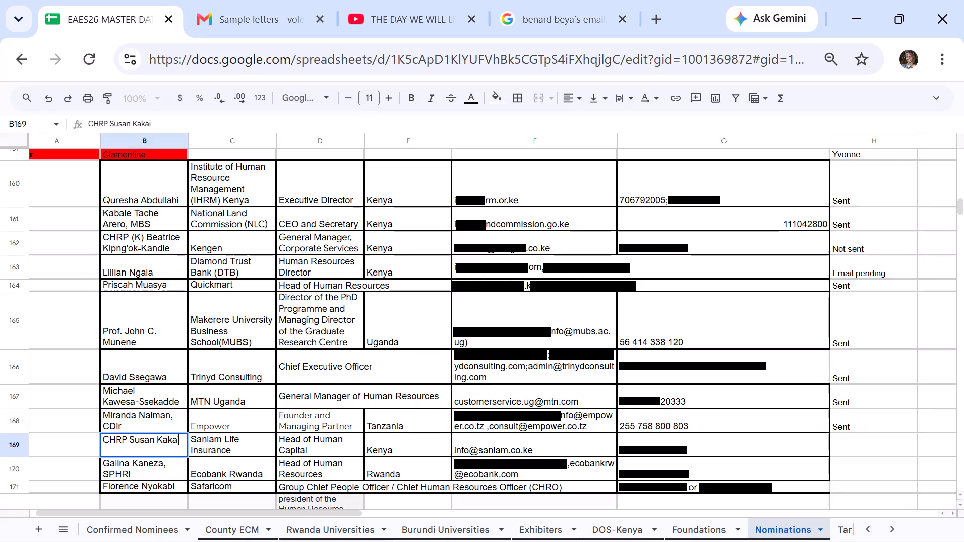
pyautogui.moveTo(183, 442); pyautogui.dragTo(92, 438)
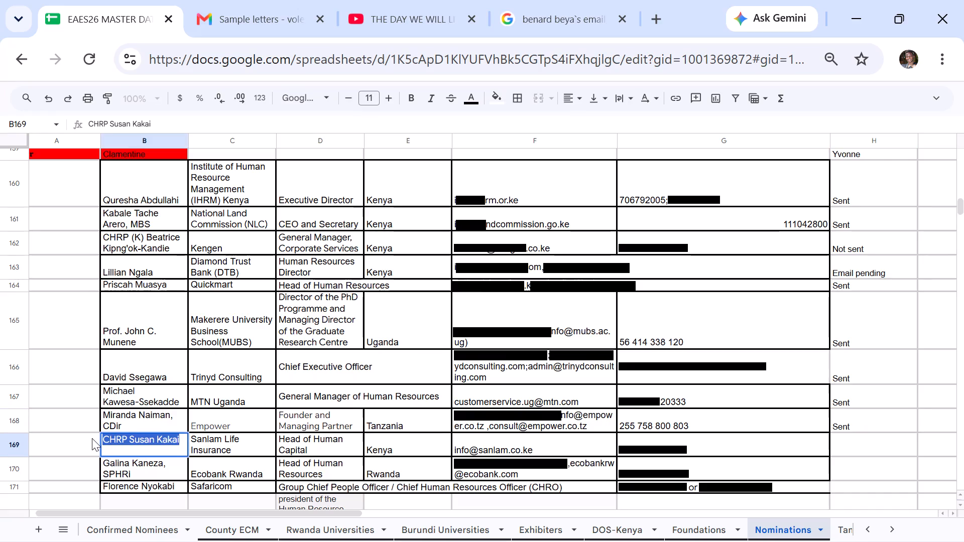
pyautogui.hotkey('ctrl', 'c')
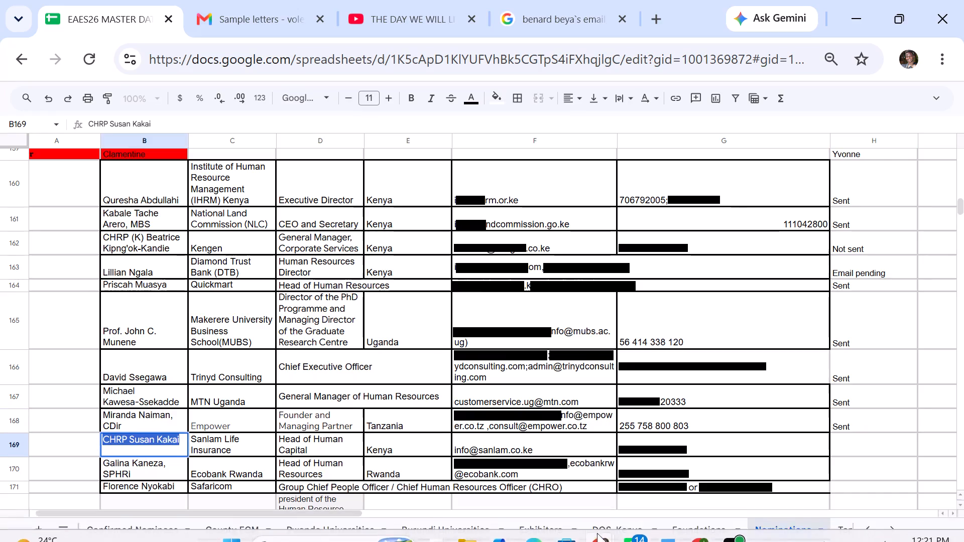
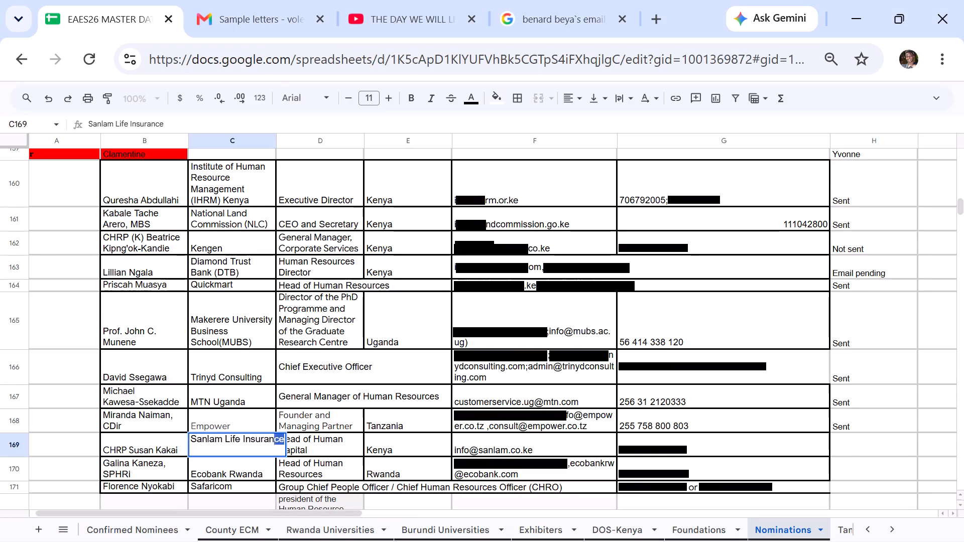
# Copy the organisation name Sanlam Life Insurance from row 169, leaving the cell's contents intact.
pyautogui.moveTo(271, 439); pyautogui.dragTo(184, 433)
pyautogui.hotkey('ctrl', 'c')
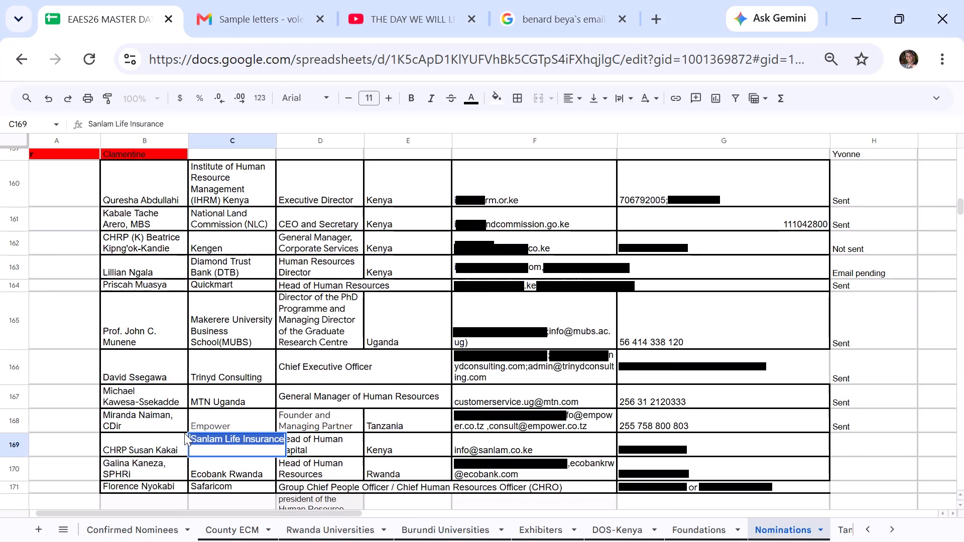
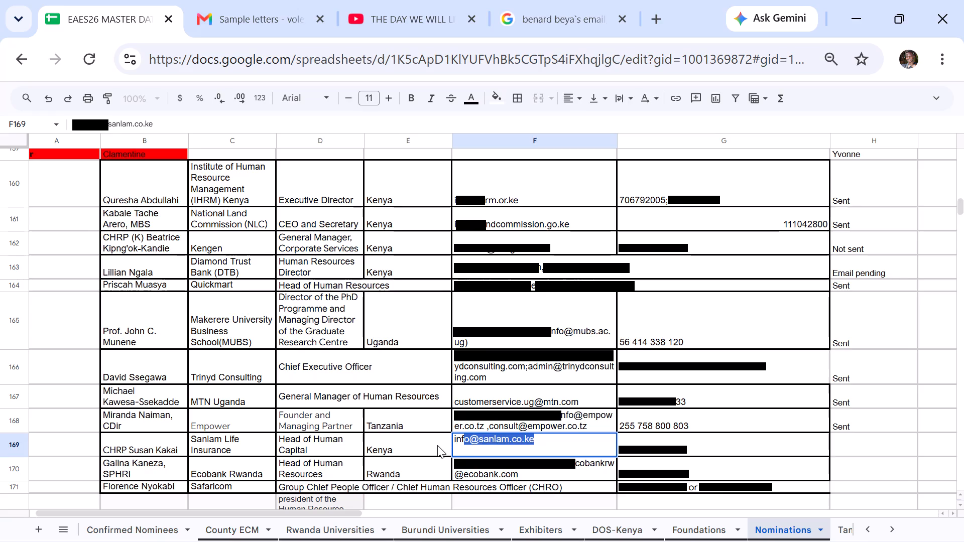
# Copy the selected email address text from the Sanlam Life Insurance nominee's email cell in row 169.
pyautogui.hotkey('ctrl', 'c')
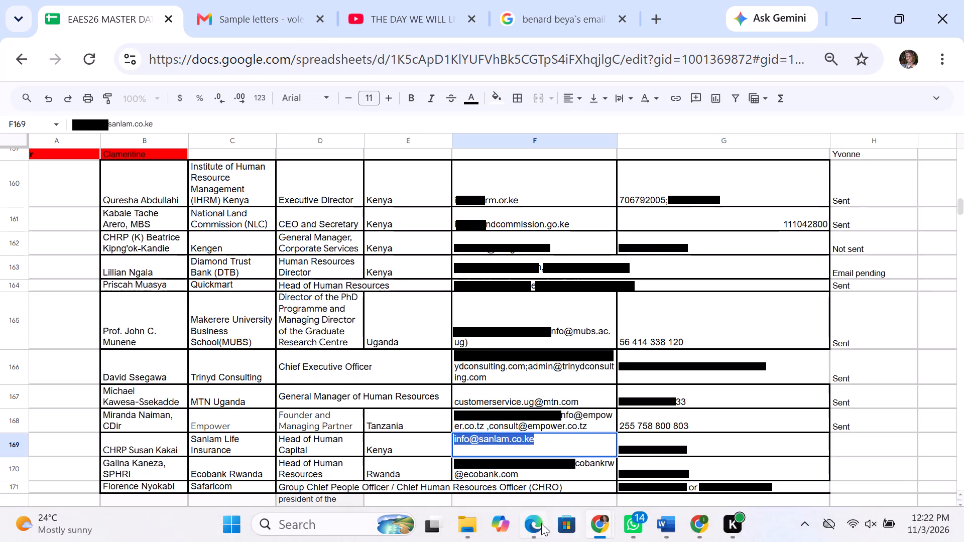
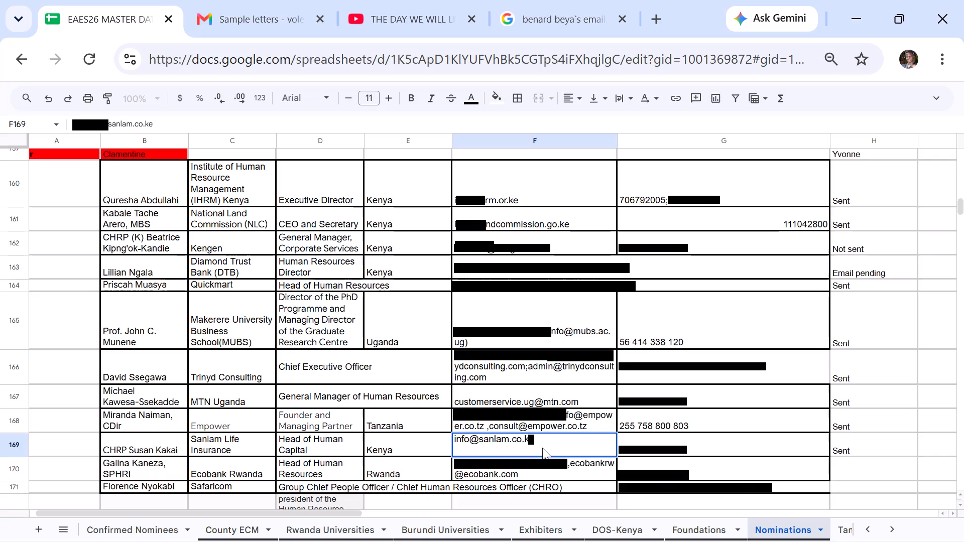
# Append the nominee's second e-mail address, at the Sanlam Allianz domain, after a comma in the row 169 e-mail cell.
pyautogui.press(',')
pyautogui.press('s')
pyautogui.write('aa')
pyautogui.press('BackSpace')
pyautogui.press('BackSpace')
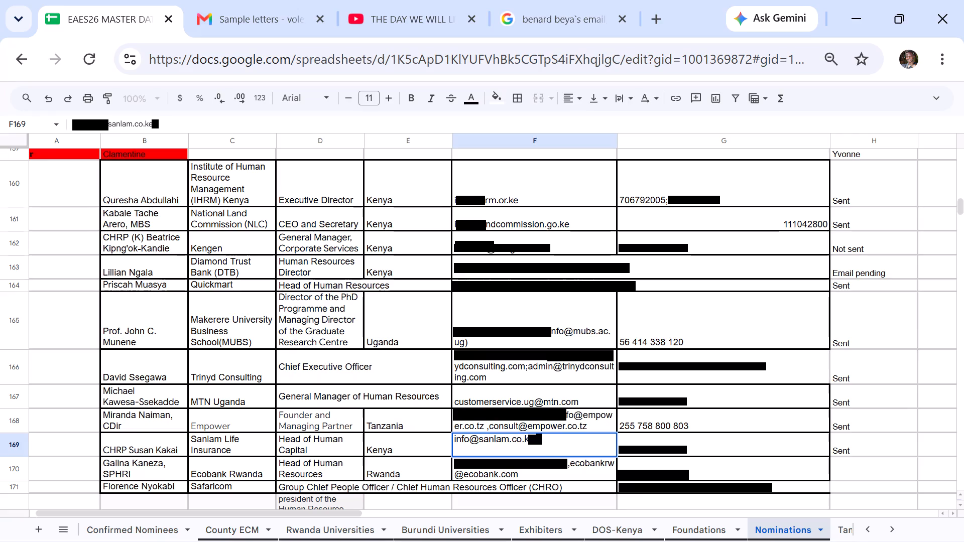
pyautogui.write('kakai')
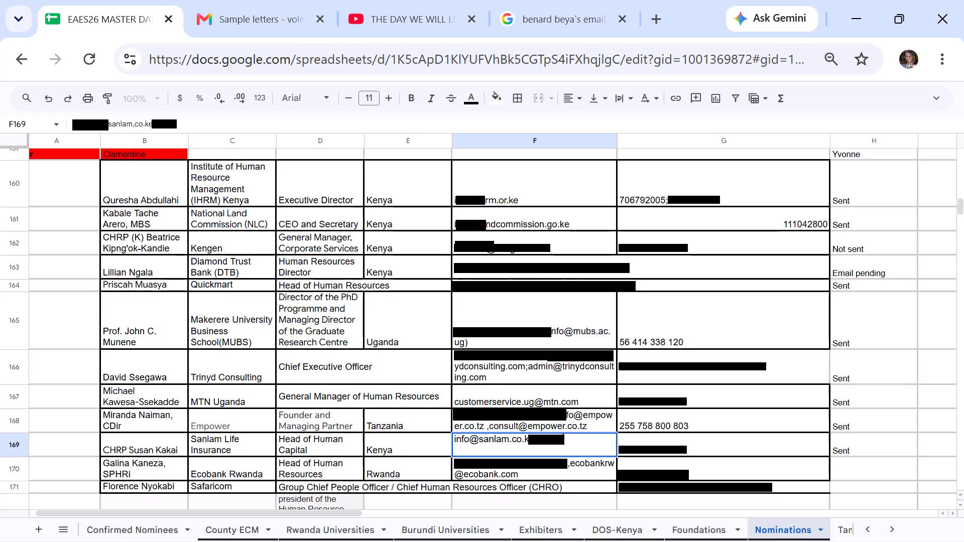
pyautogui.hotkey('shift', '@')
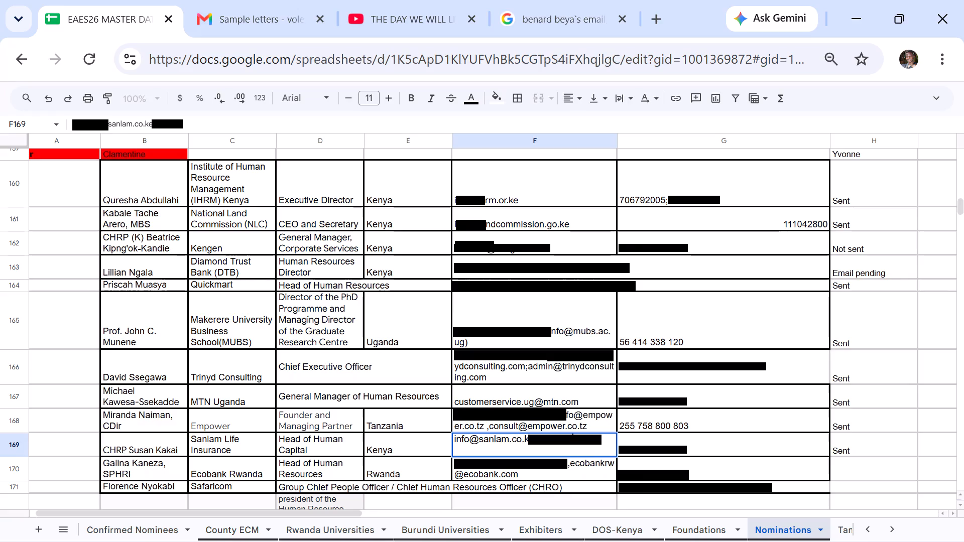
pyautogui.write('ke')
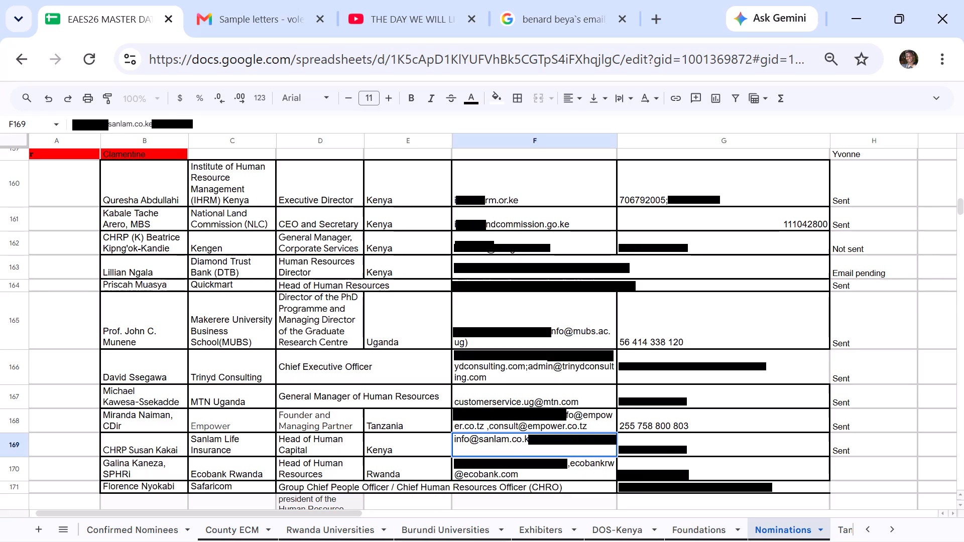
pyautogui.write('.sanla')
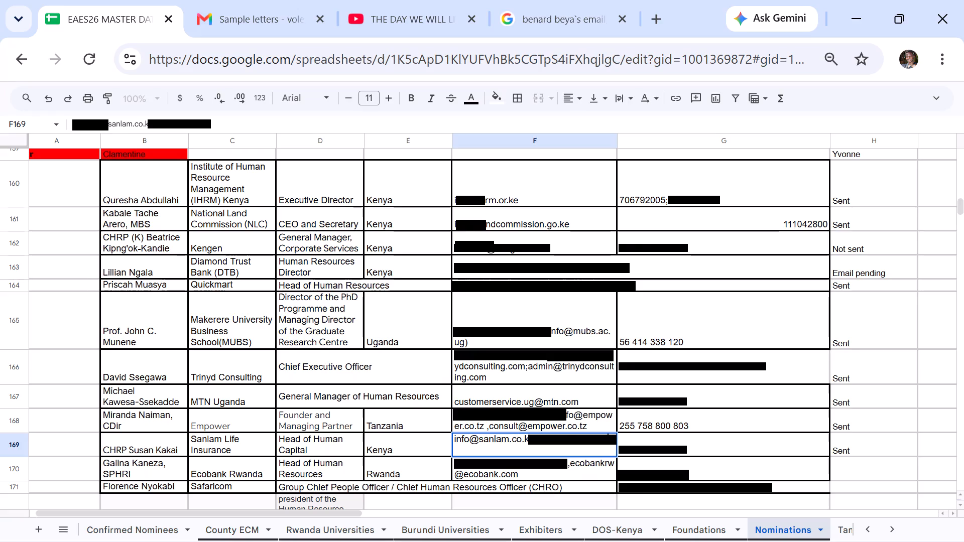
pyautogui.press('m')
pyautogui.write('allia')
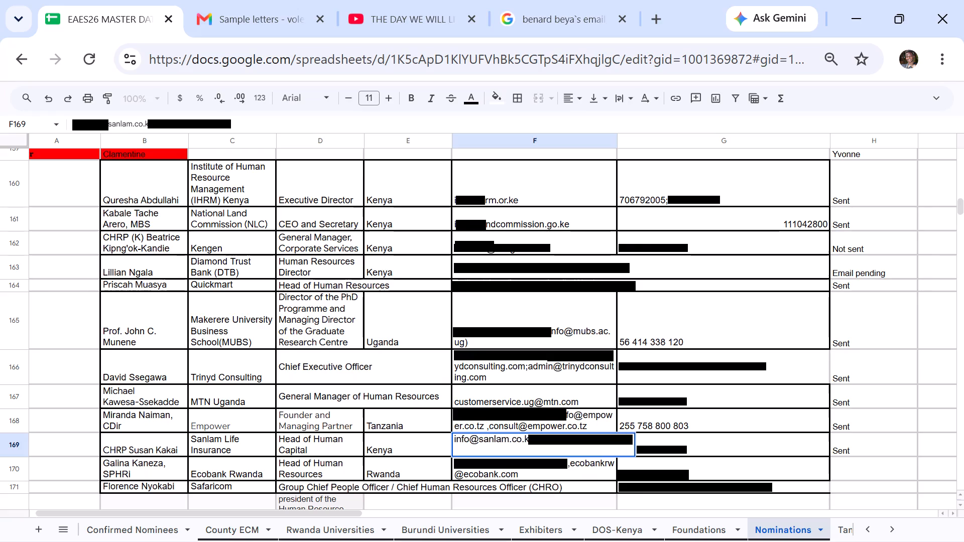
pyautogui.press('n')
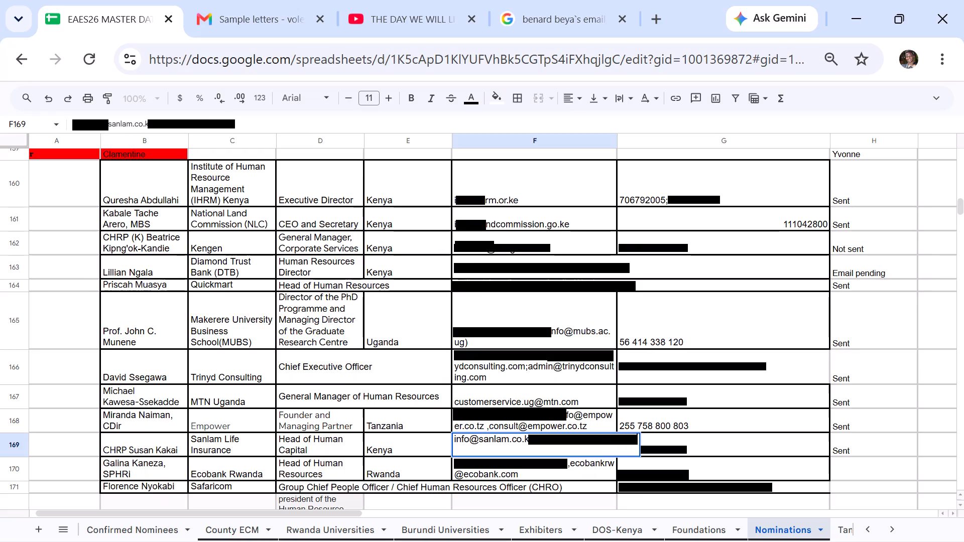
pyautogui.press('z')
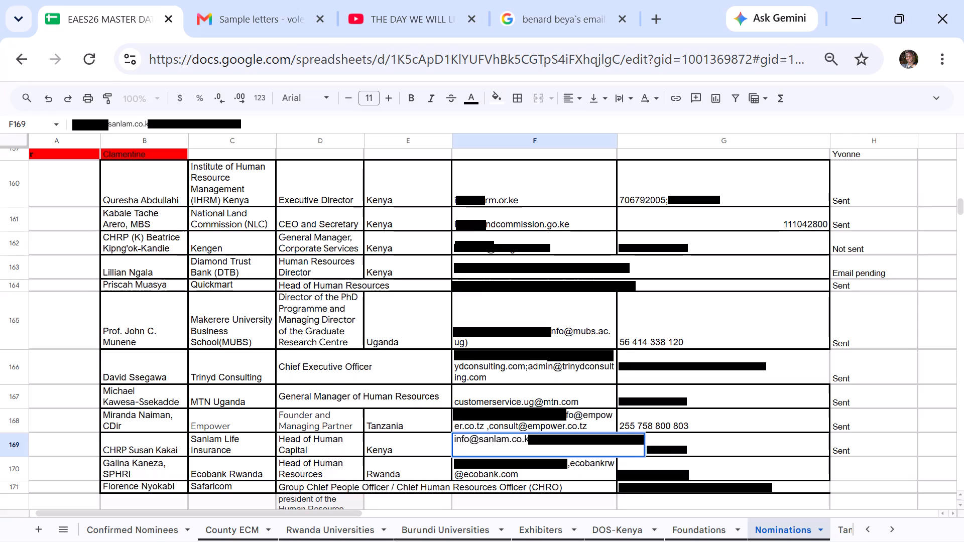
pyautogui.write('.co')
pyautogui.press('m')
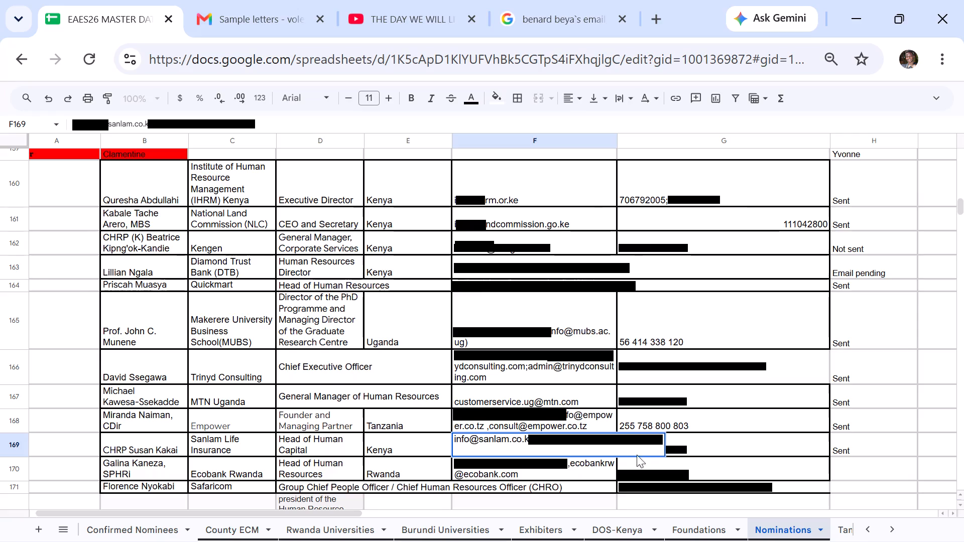
pyautogui.click(741, 439)
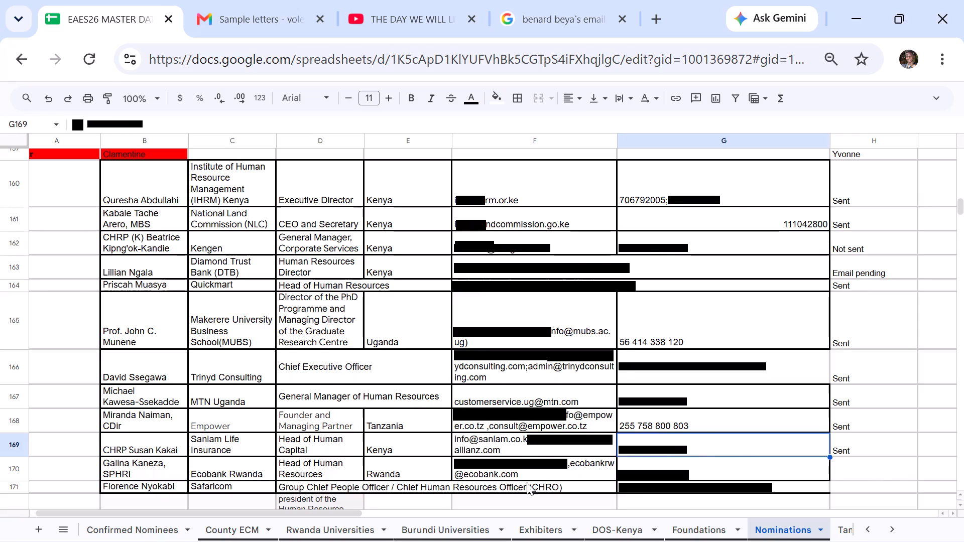
# Copy the Ecobank Rwanda nominee's name from row 170 without the SPHRi suffix, leaving the cell's contents intact.
pyautogui.scroll(-2, 659, 349)
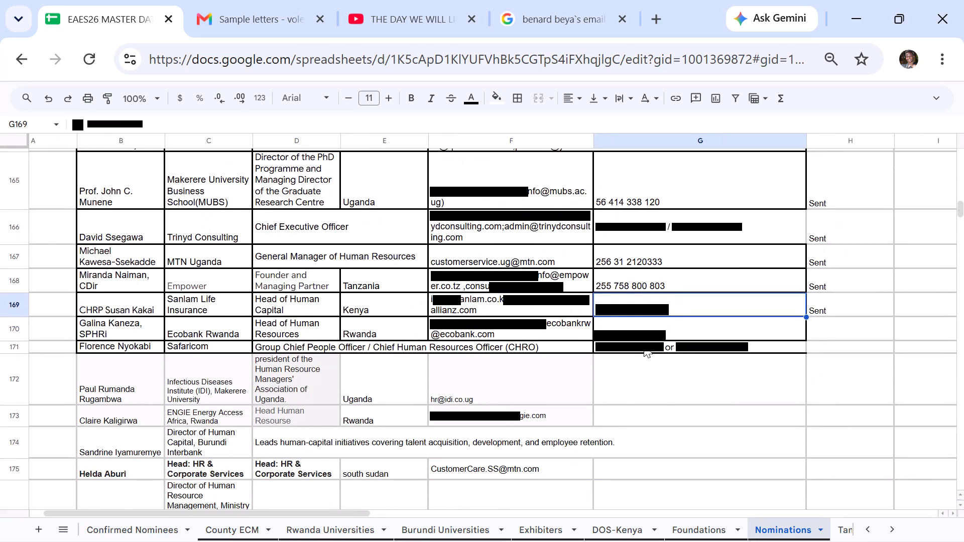
pyautogui.doubleClick(131, 325)
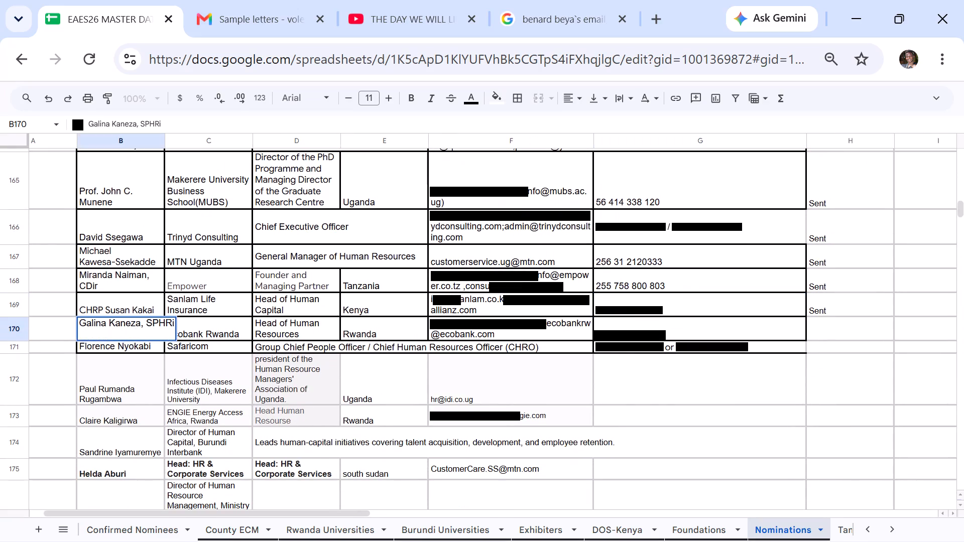
pyautogui.click(140, 320)
pyautogui.moveTo(140, 320); pyautogui.dragTo(80, 311)
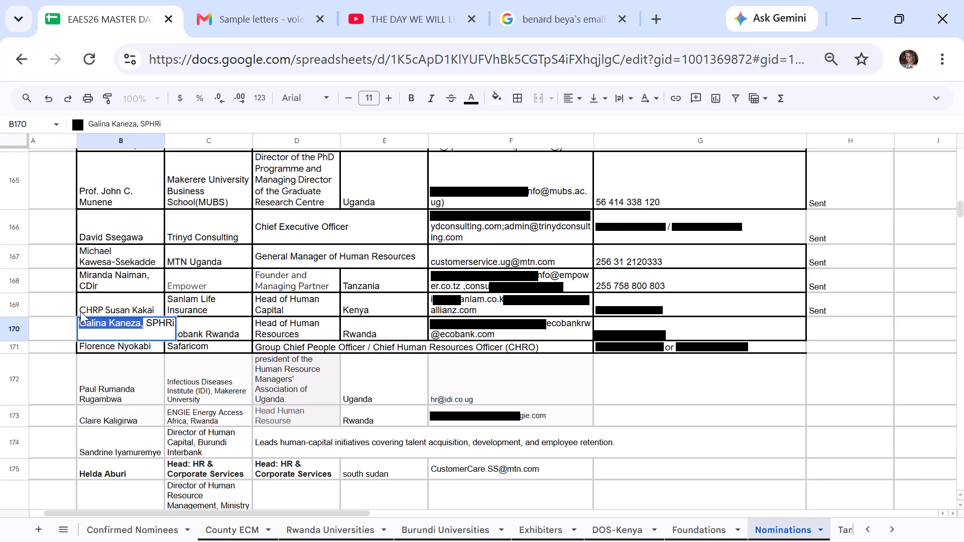
pyautogui.hotkey('ctrl', 'c')
pyautogui.click(80, 311)
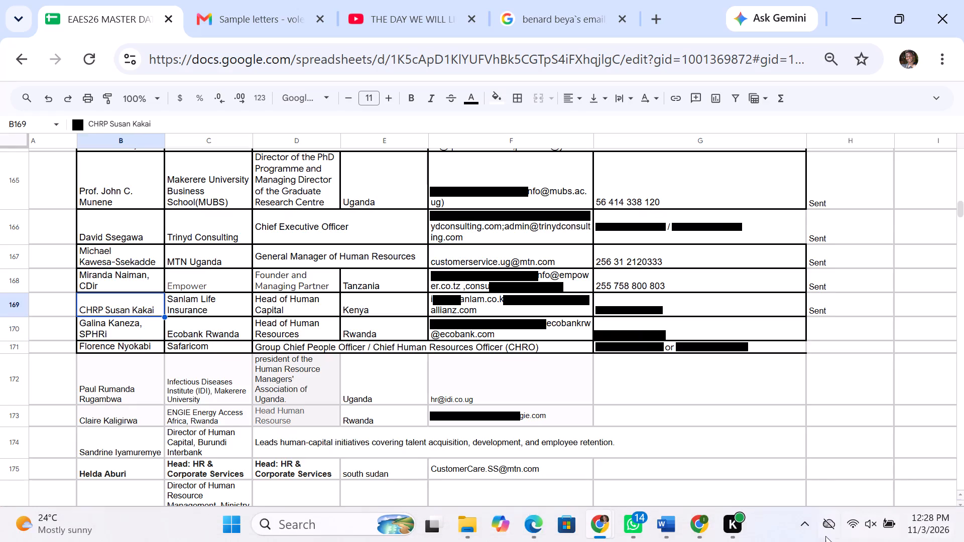
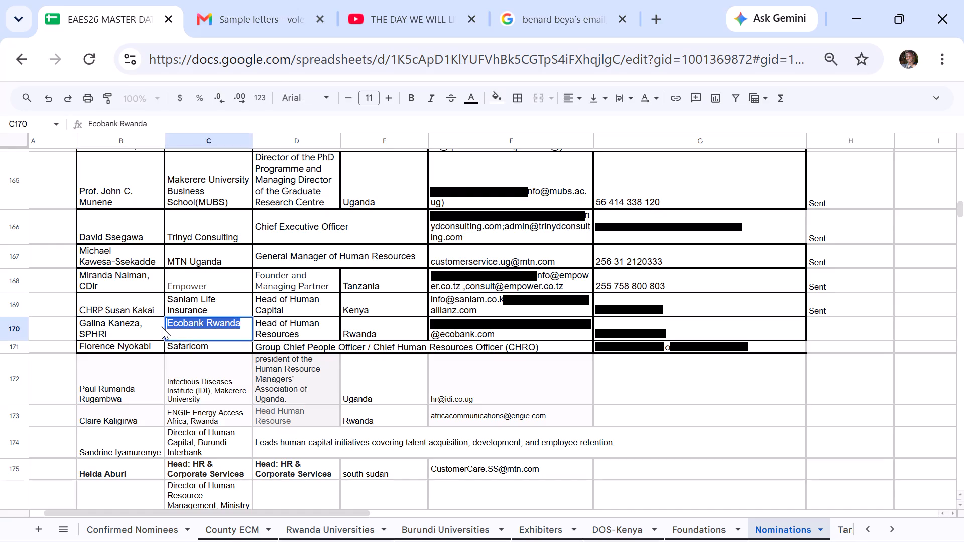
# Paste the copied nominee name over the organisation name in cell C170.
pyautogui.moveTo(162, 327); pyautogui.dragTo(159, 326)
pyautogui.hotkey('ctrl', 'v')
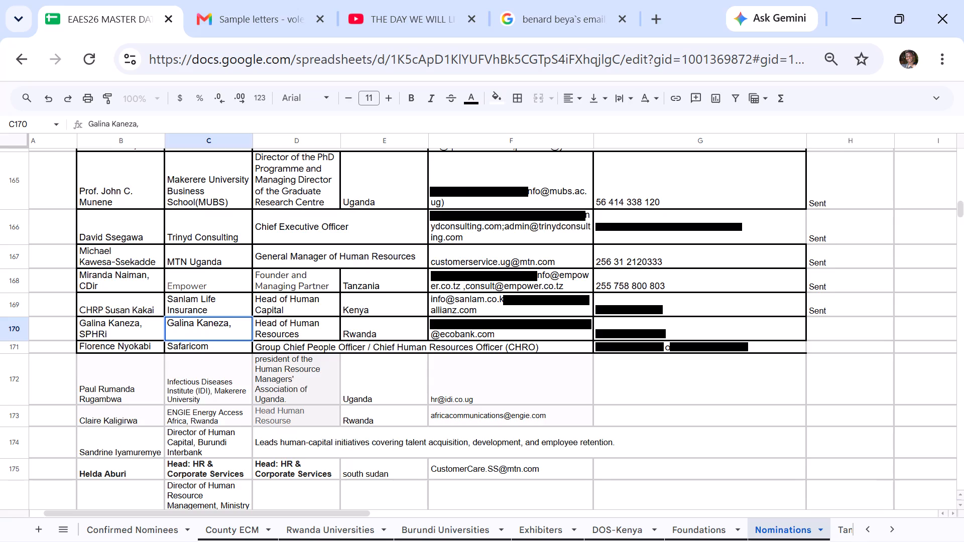
# Replace the text in organisation cell C170 with Eco Bank Rwanda, without a trailing comma.
pyautogui.moveTo(227, 323); pyautogui.dragTo(159, 322)
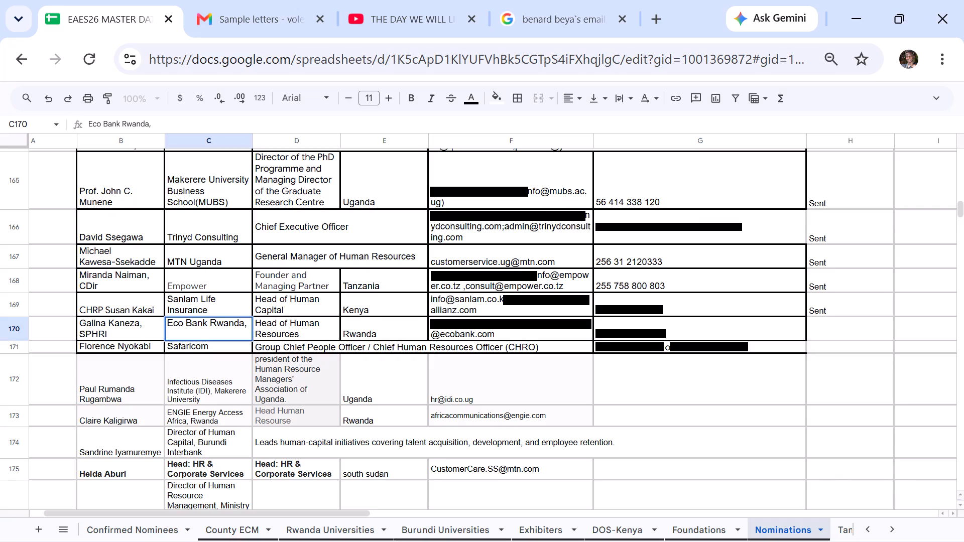
pyautogui.click(247, 324)
pyautogui.press('BackSpace')
pyautogui.click(291, 363)
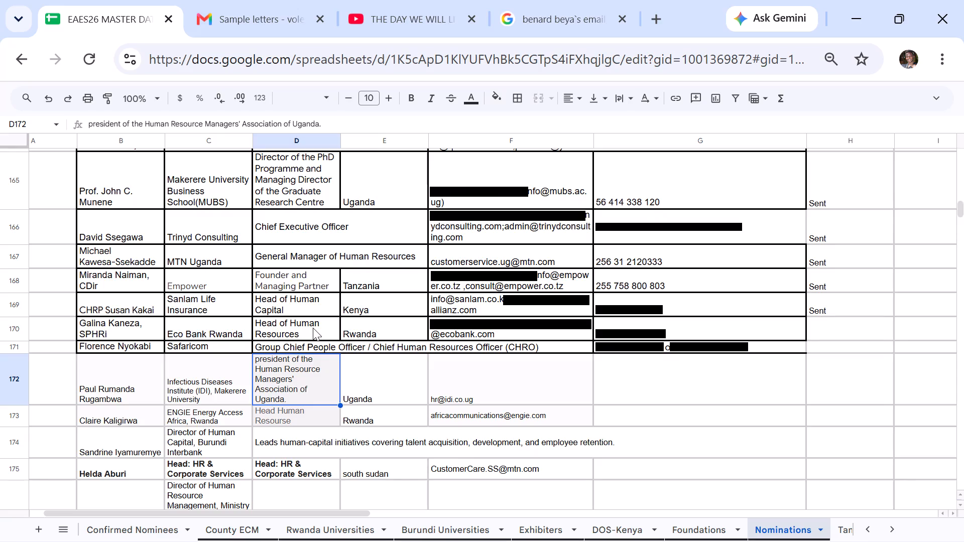
# Remove the space between Eco and Bank in cell C170 to make it EcoBank Rwanda.
pyautogui.click(183, 332)
pyautogui.doubleClick(185, 332)
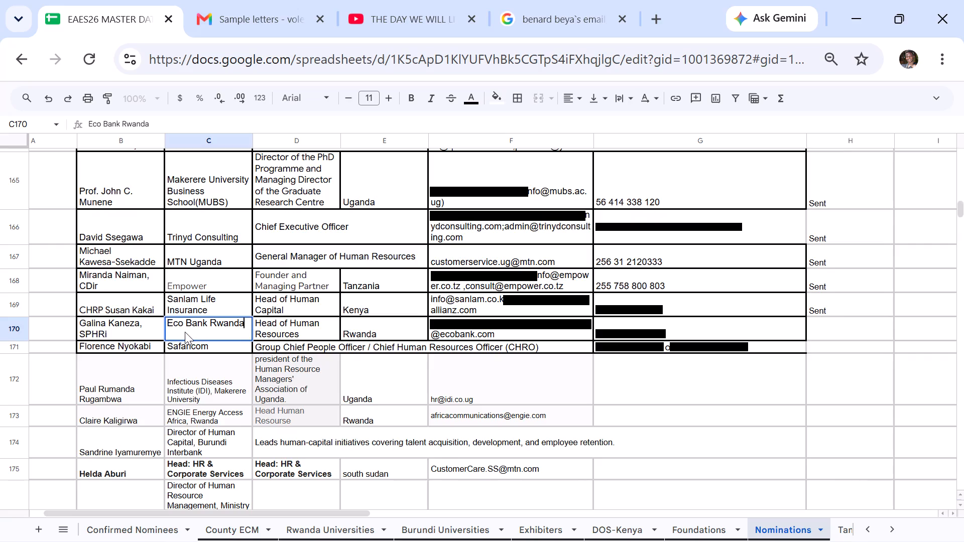
pyautogui.doubleClick(182, 316)
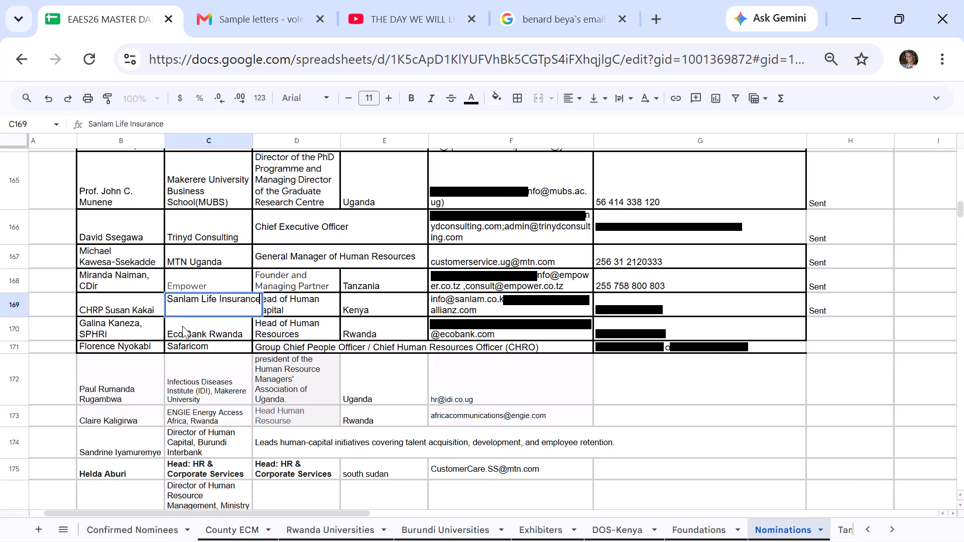
pyautogui.doubleClick(187, 332)
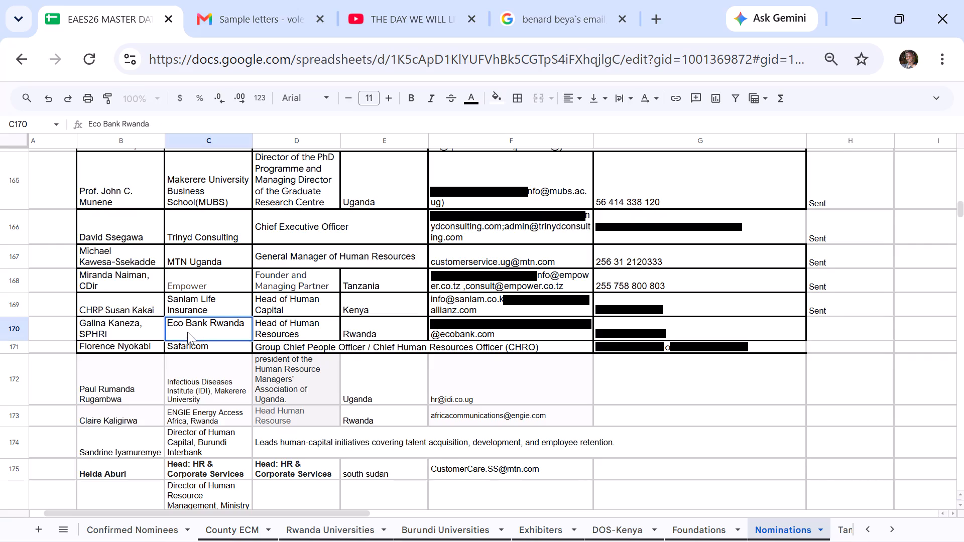
pyautogui.press('Left')
pyautogui.press('Left')
pyautogui.press('Left')
pyautogui.press('Left')
pyautogui.press('Left')
pyautogui.press('Left')
pyautogui.press('Left')
pyautogui.press('Left')
pyautogui.press('Left')
pyautogui.press('Left')
pyautogui.press('Left')
pyautogui.press('Left')
pyautogui.press('Right')
pyautogui.press('BackSpace')
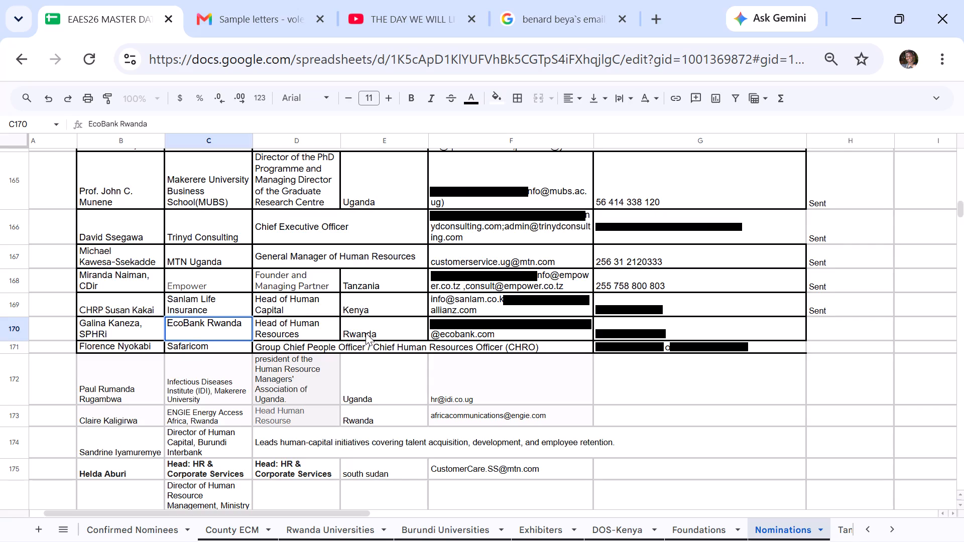
# Copy the nominee's first e-mail address from the row 170 e-mail cell.
pyautogui.doubleClick(526, 334)
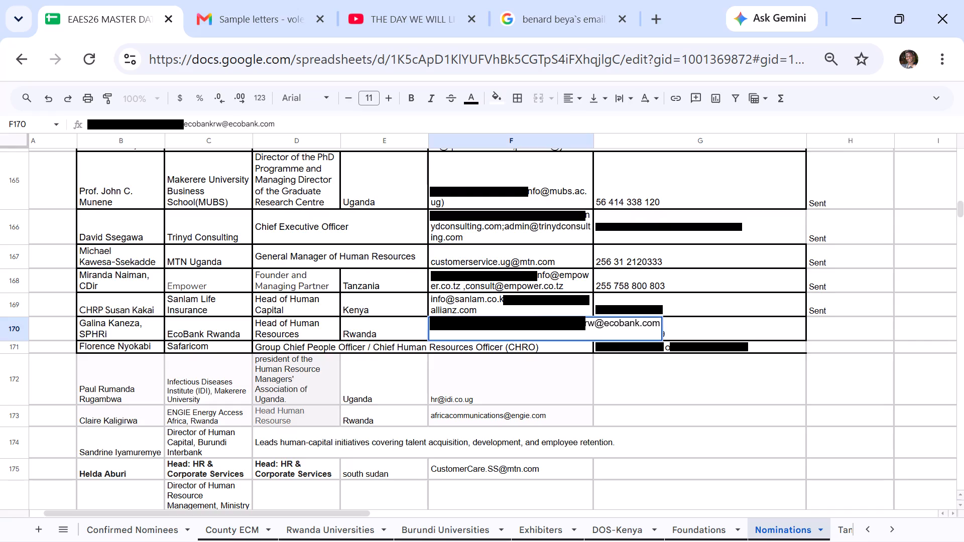
pyautogui.moveTo(544, 322); pyautogui.dragTo(475, 321)
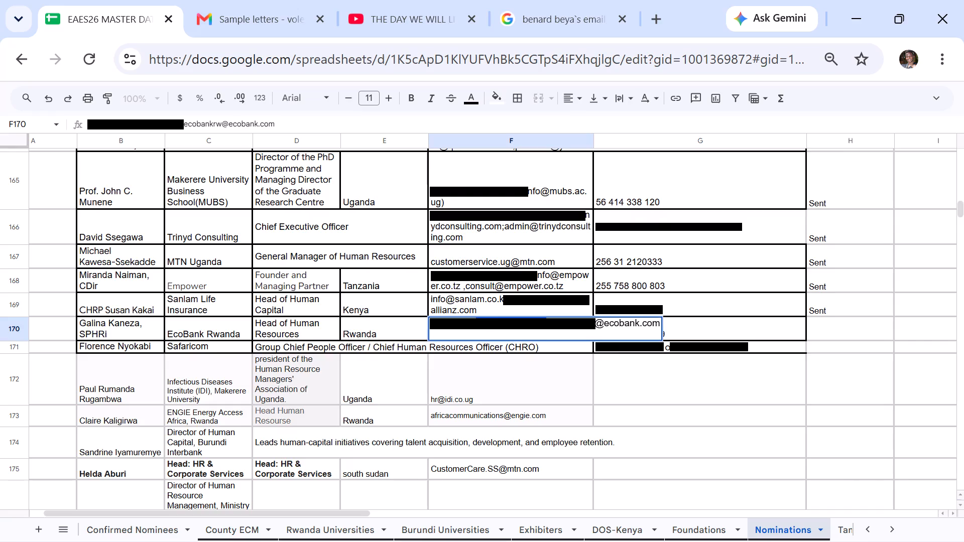
pyautogui.moveTo(475, 321); pyautogui.dragTo(414, 326)
pyautogui.hotkey('ctrl', 'c')
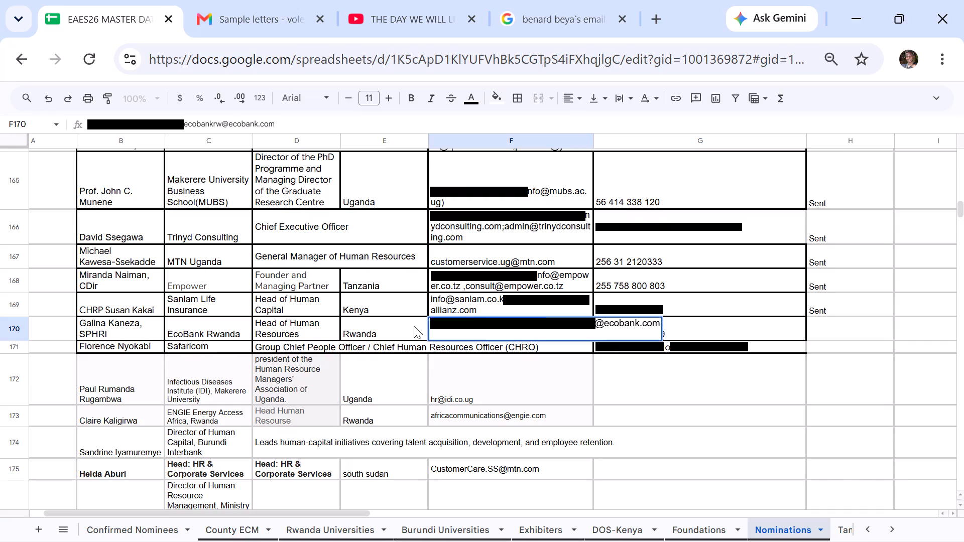
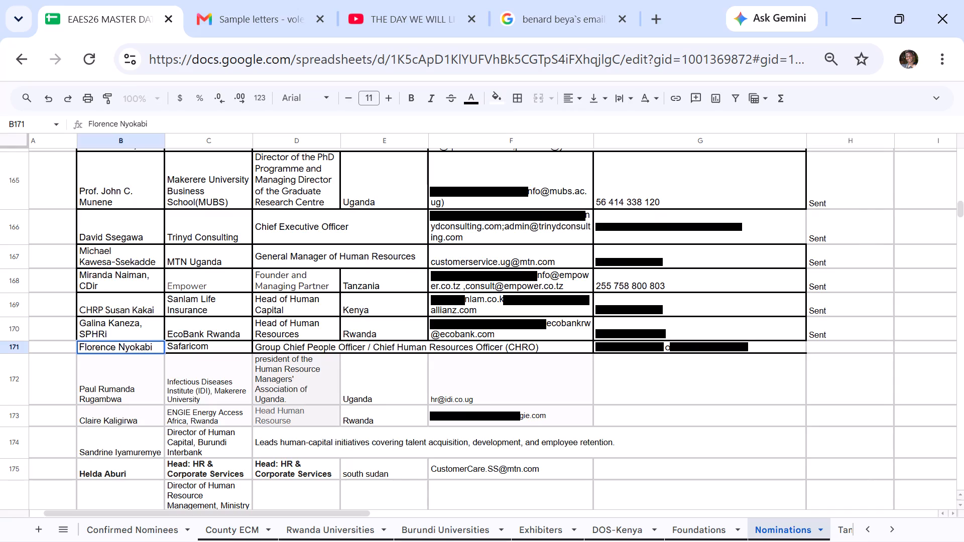
# Copy the full nominee name from the row 171 name cell, B171.
pyautogui.moveTo(154, 349); pyautogui.dragTo(101, 344)
pyautogui.moveTo(101, 344); pyautogui.dragTo(47, 349)
pyautogui.hotkey('ctrl', 'c')
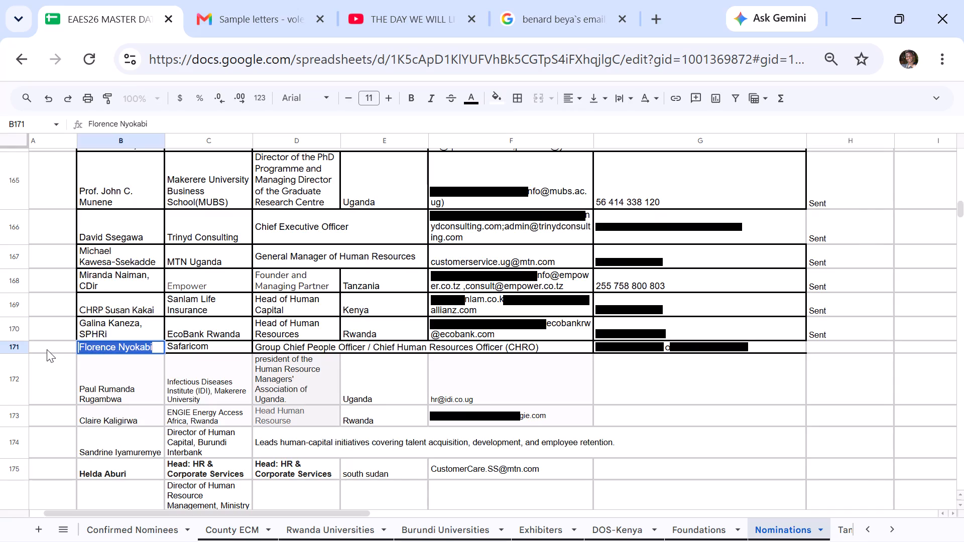
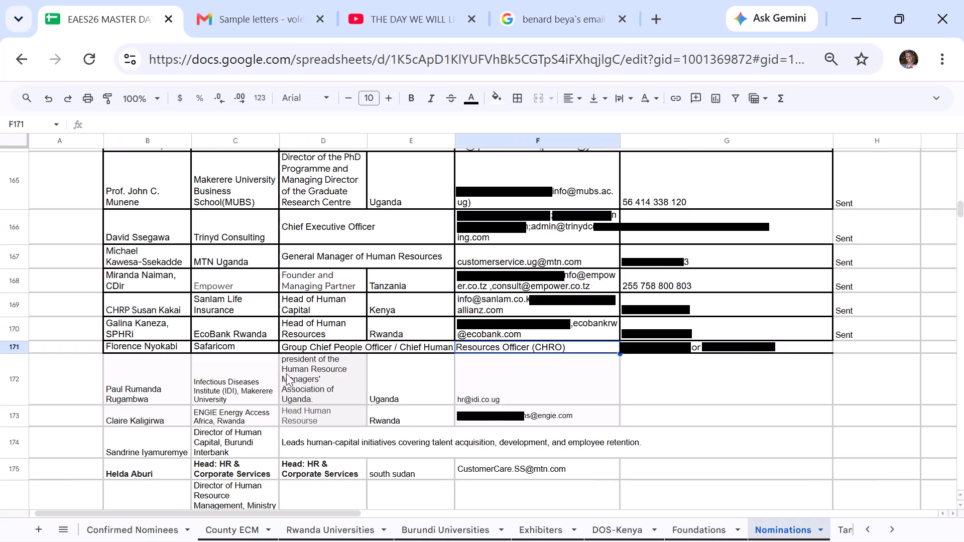
# Review the remaining nominee rows from row 171 down to the Student Category section on the Nominations sheet.
pyautogui.scroll(-2, 465, 439)
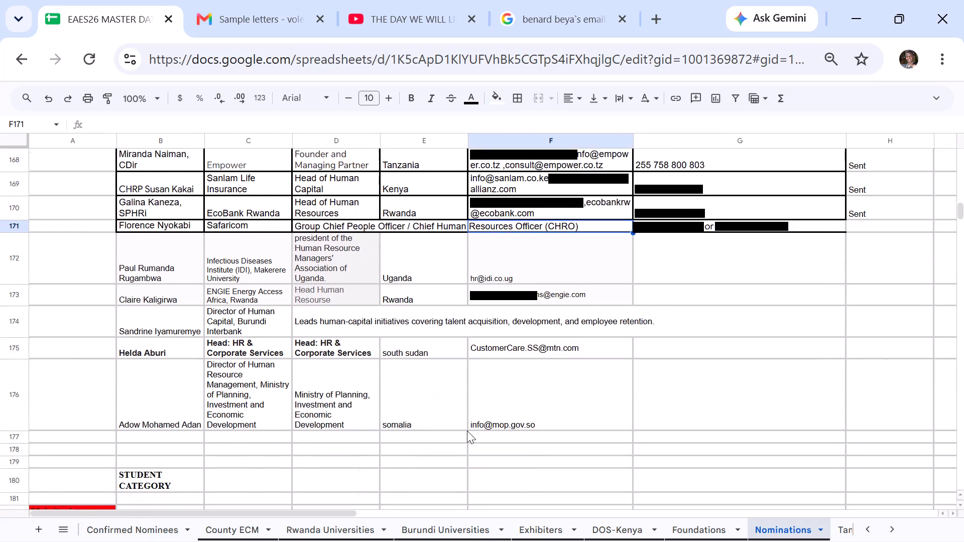
pyautogui.scroll(-1, 467, 431)
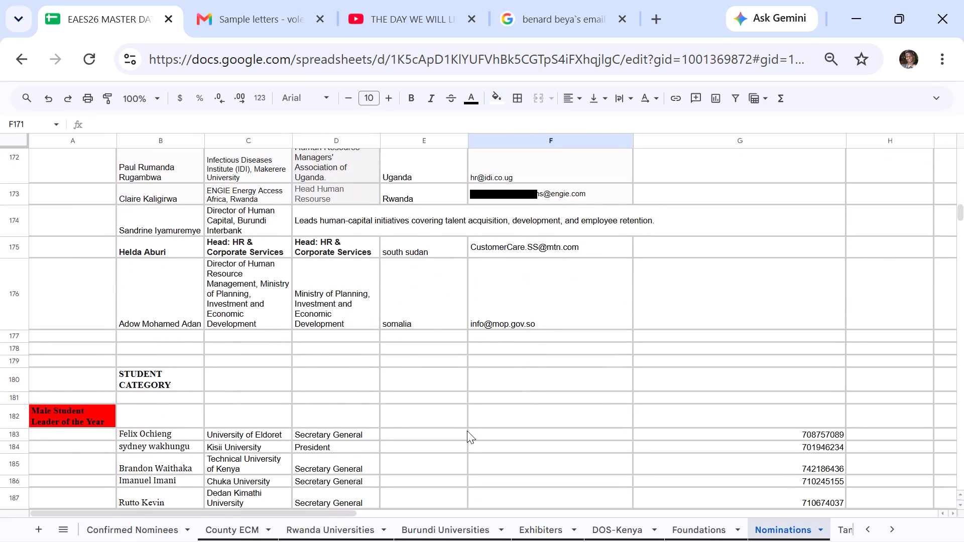
pyautogui.click(467, 431)
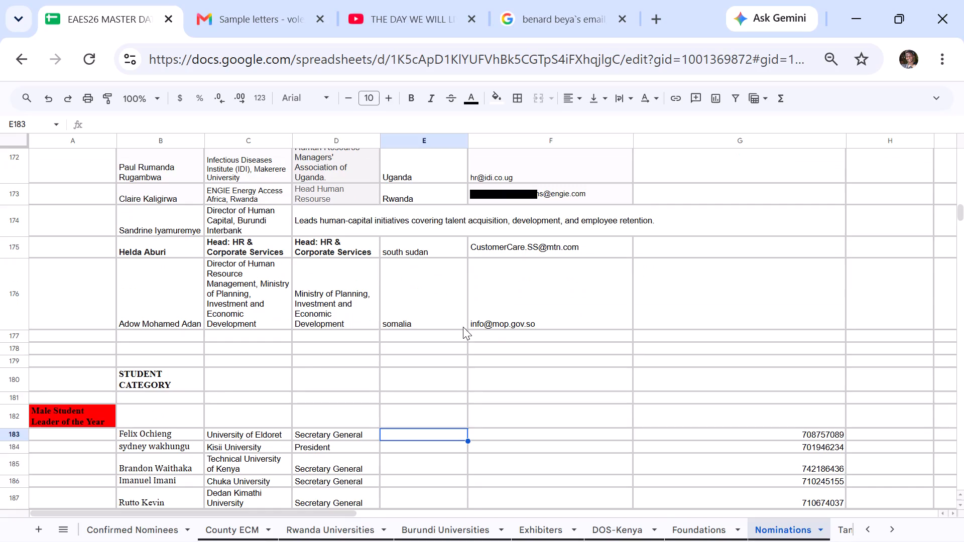
pyautogui.scroll(1, 381, 256)
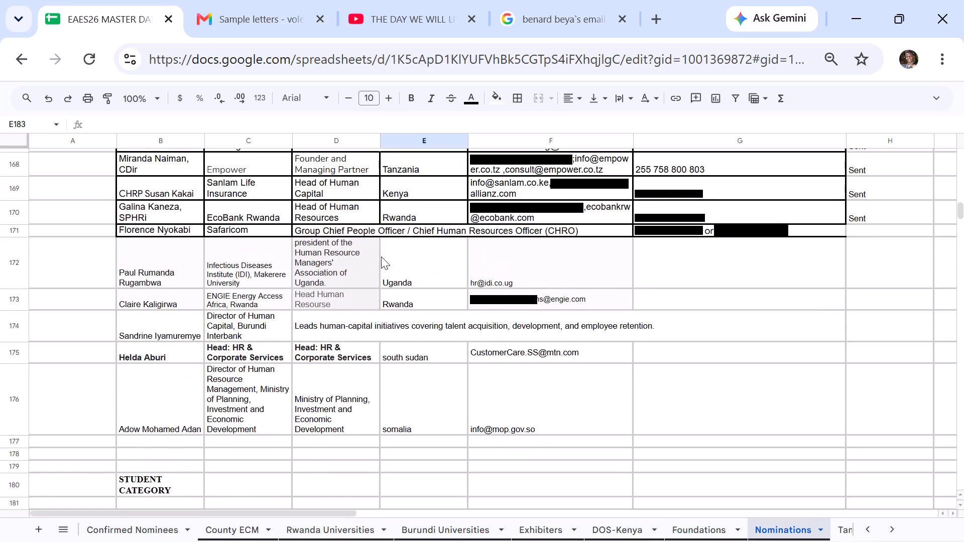
pyautogui.scroll(-1, 383, 247)
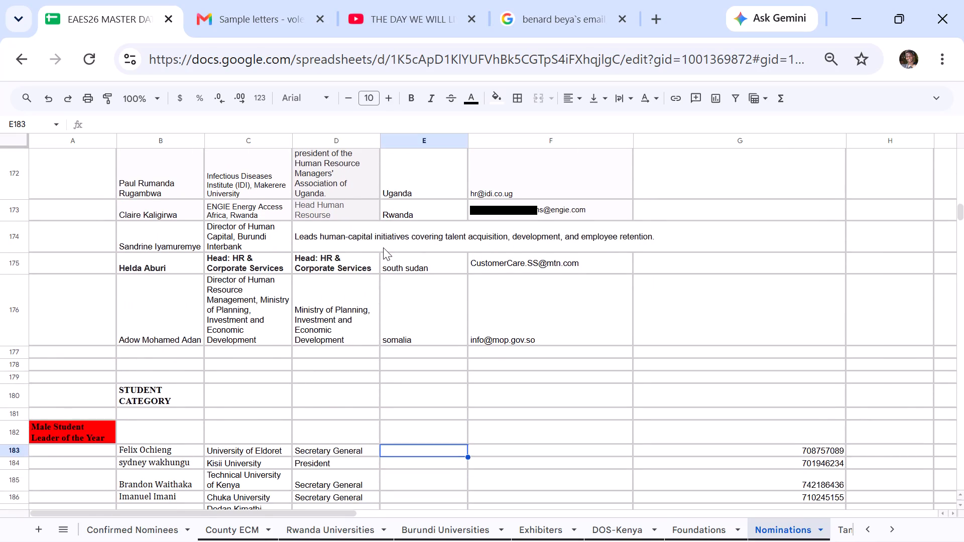
pyautogui.scroll(3, 383, 247)
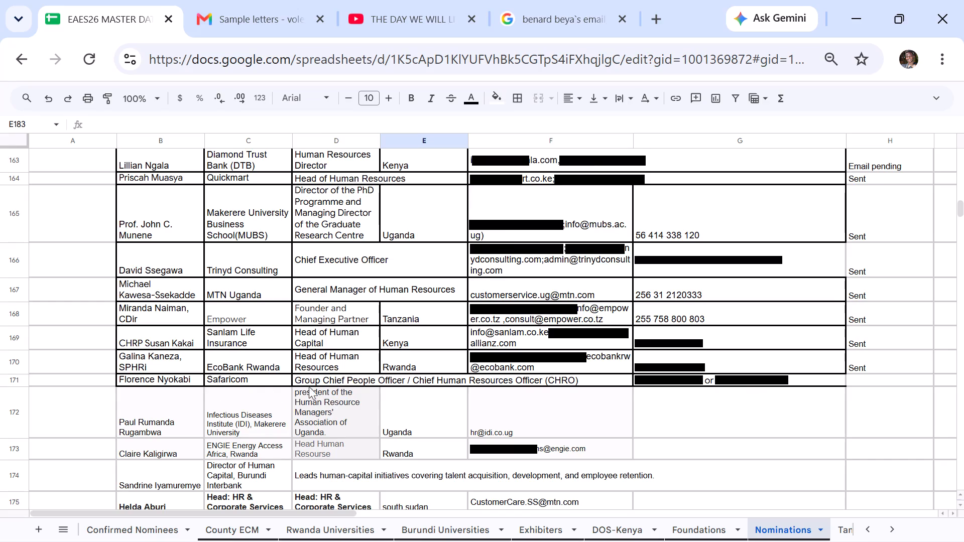
# Search Google in a new tab for the row 171 nominee's email address, adding "of safaricom" to the query.
pyautogui.click(651, 20)
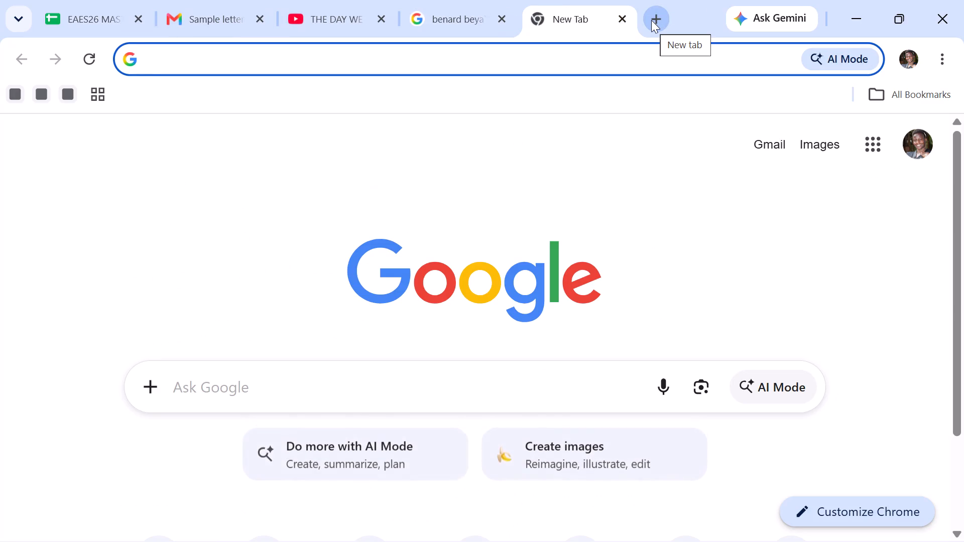
pyautogui.write('florence')
pyautogui.press('space')
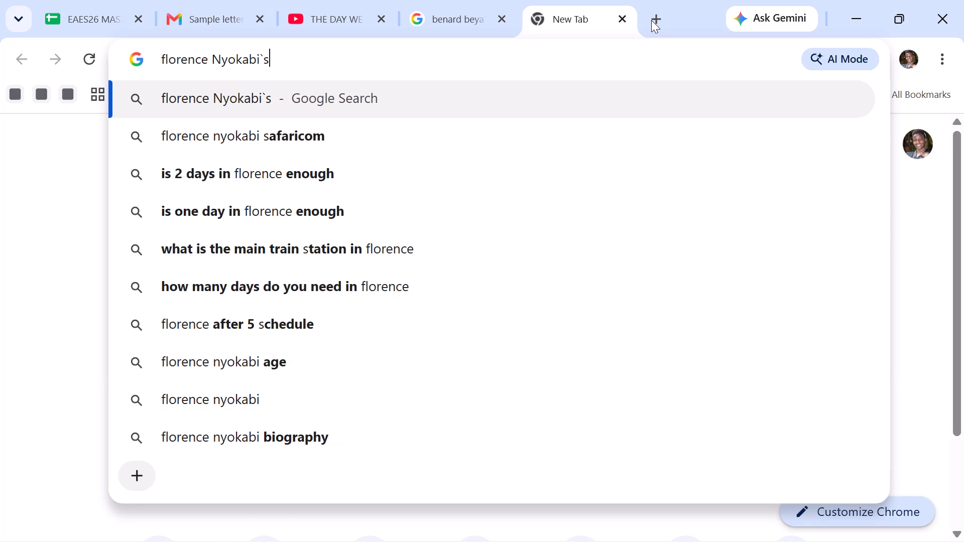
pyautogui.press('space')
pyautogui.write('email address')
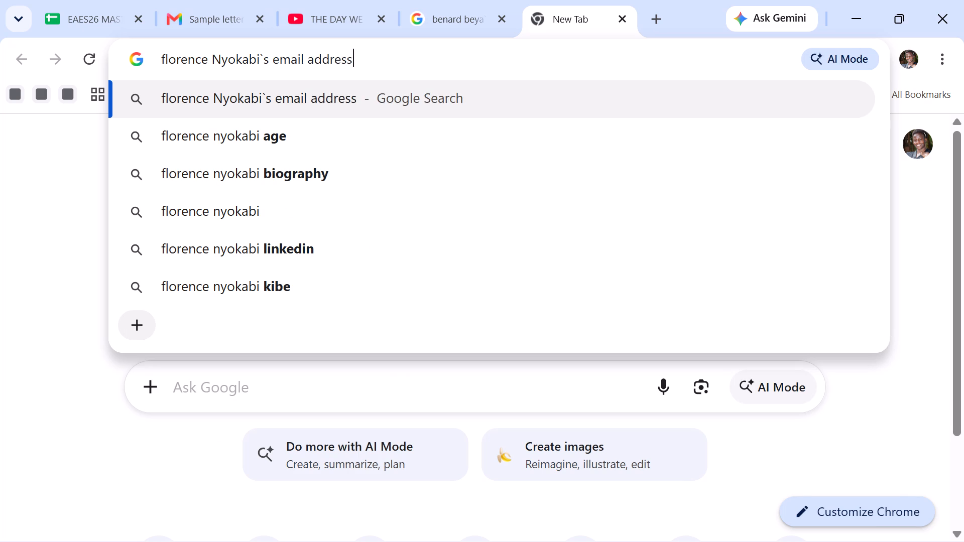
pyautogui.press('space')
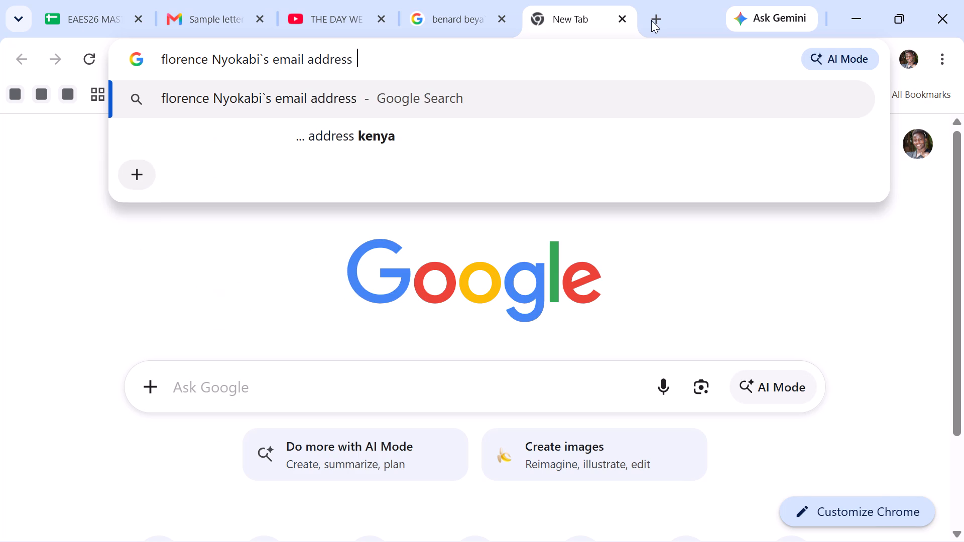
pyautogui.click(651, 20)
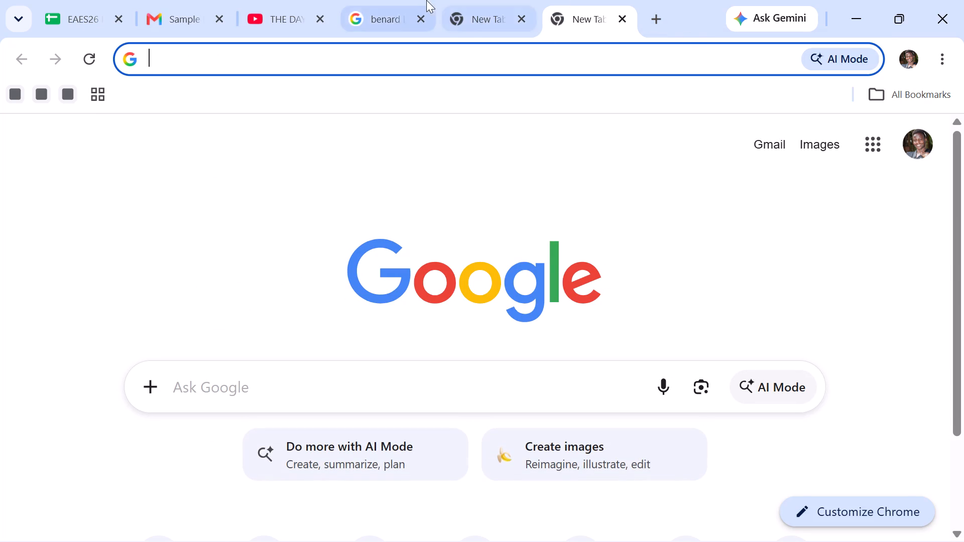
pyautogui.click(466, 16)
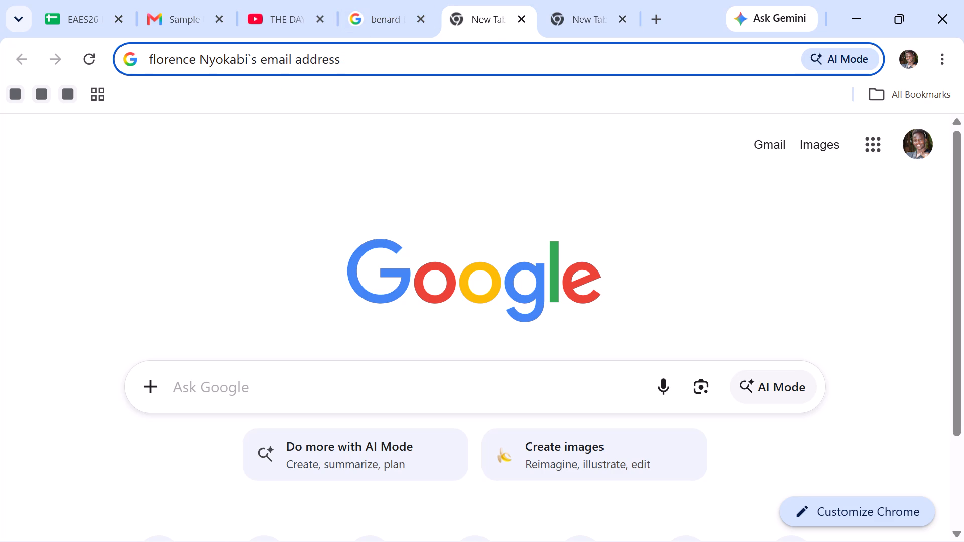
pyautogui.write('of')
pyautogui.press('space')
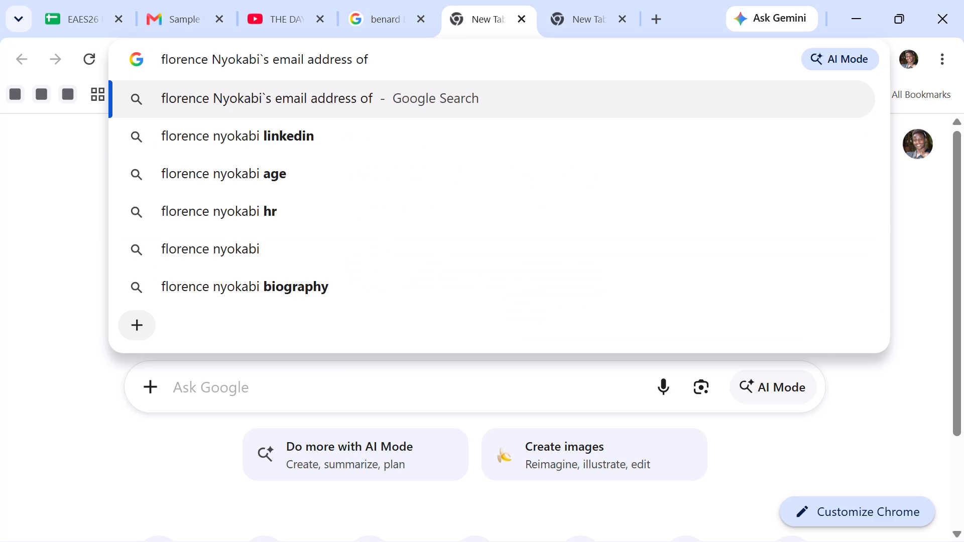
pyautogui.write('safar')
pyautogui.write('icom')
pyautogui.press('Return')
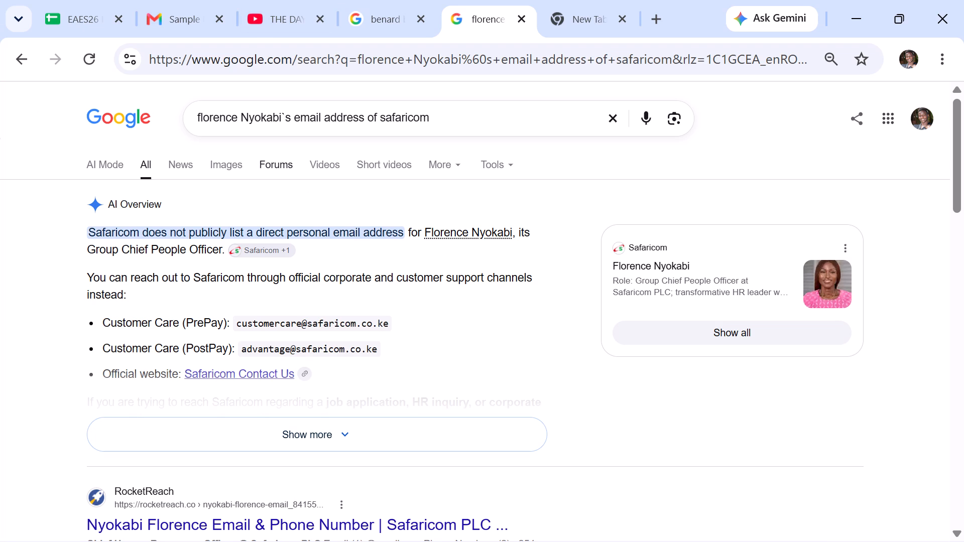
# Expand the full AI Overview and all its sources, and examine them for the Safaricom nominee's contact email.
pyautogui.click(344, 433)
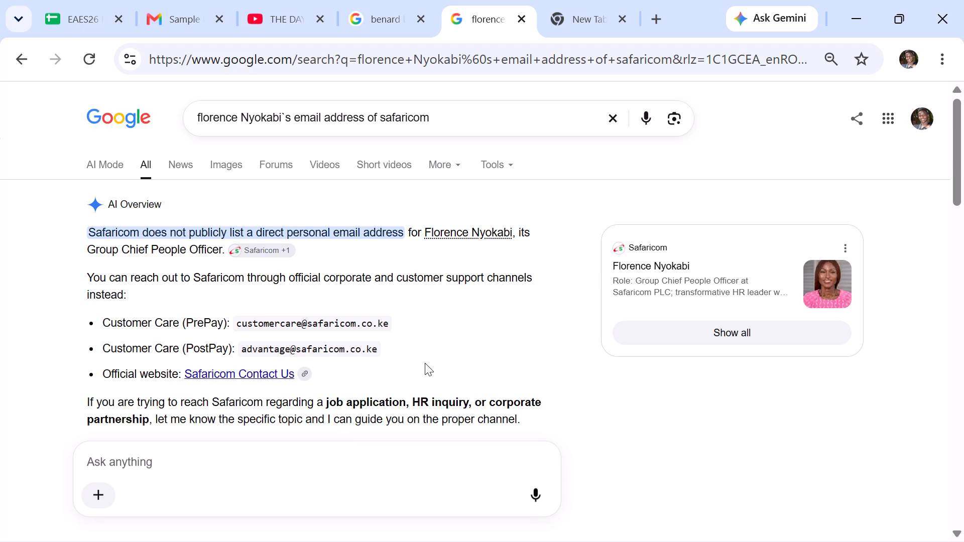
pyautogui.scroll(-2, 425, 362)
pyautogui.scroll(1, 425, 362)
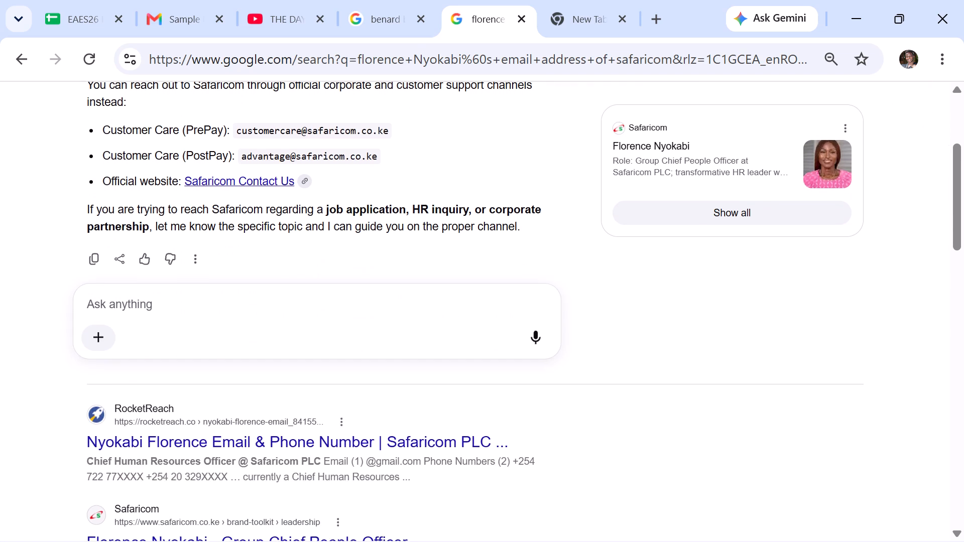
pyautogui.scroll(1, 425, 362)
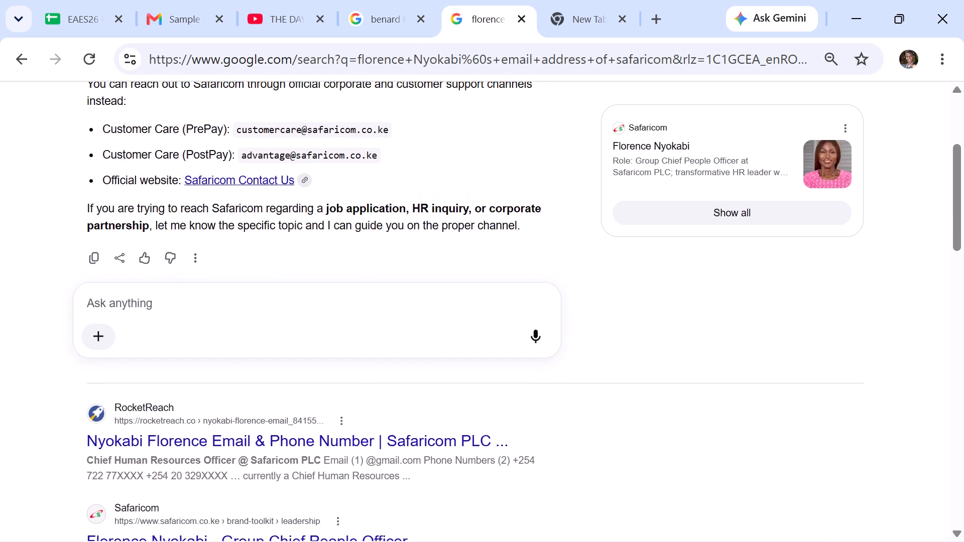
pyautogui.scroll(2, 425, 362)
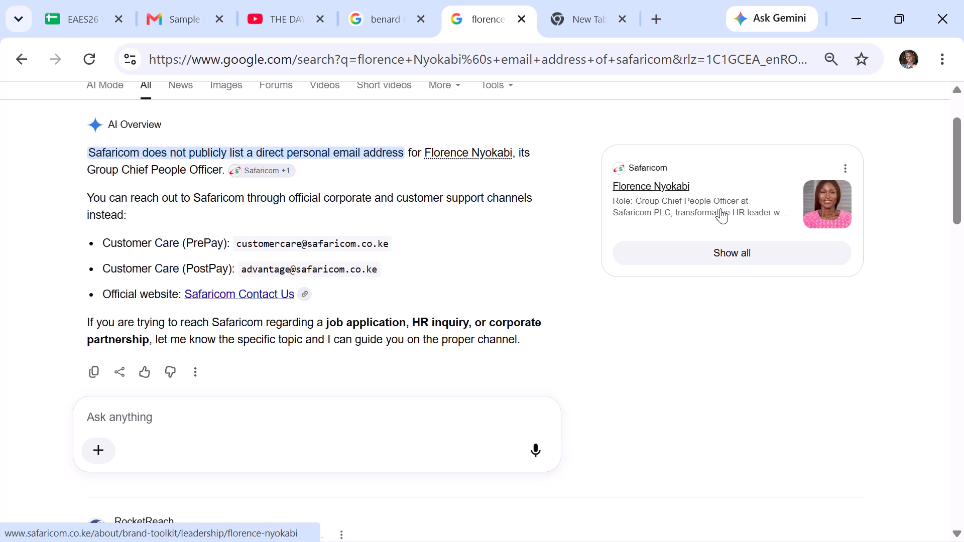
pyautogui.click(746, 253)
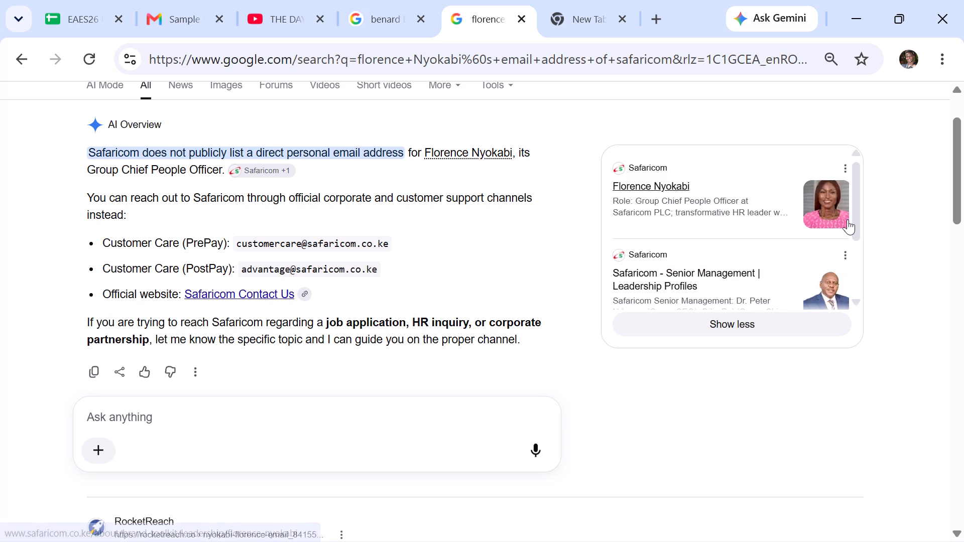
# Open the nominee's leadership page on the Safaricom website and examine it down to the footer for contact details.
pyautogui.click(825, 198)
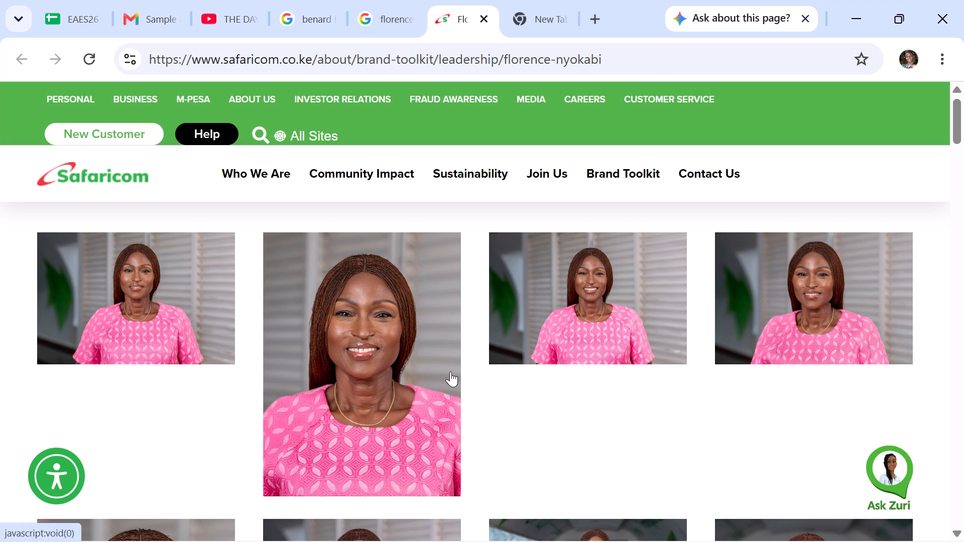
pyautogui.scroll(-6, 450, 371)
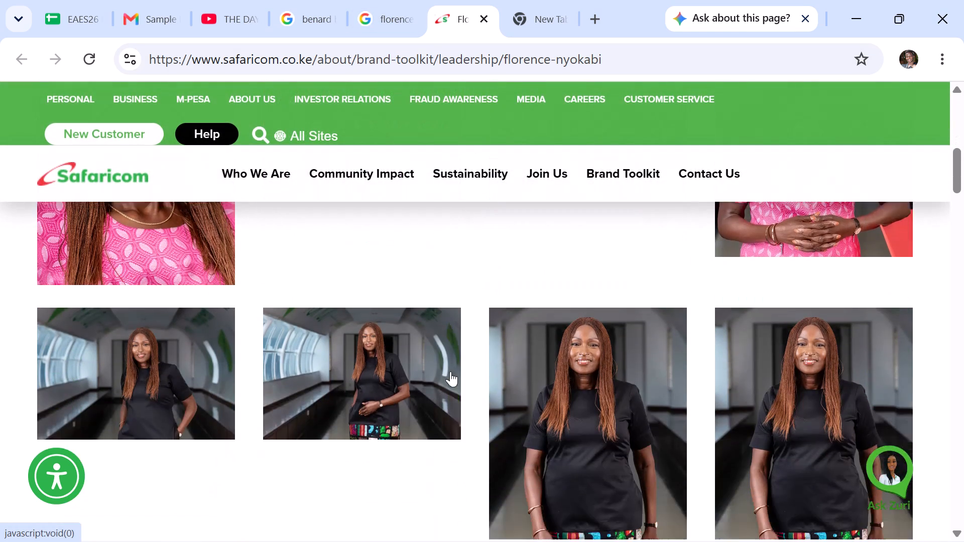
pyautogui.scroll(-1, 450, 371)
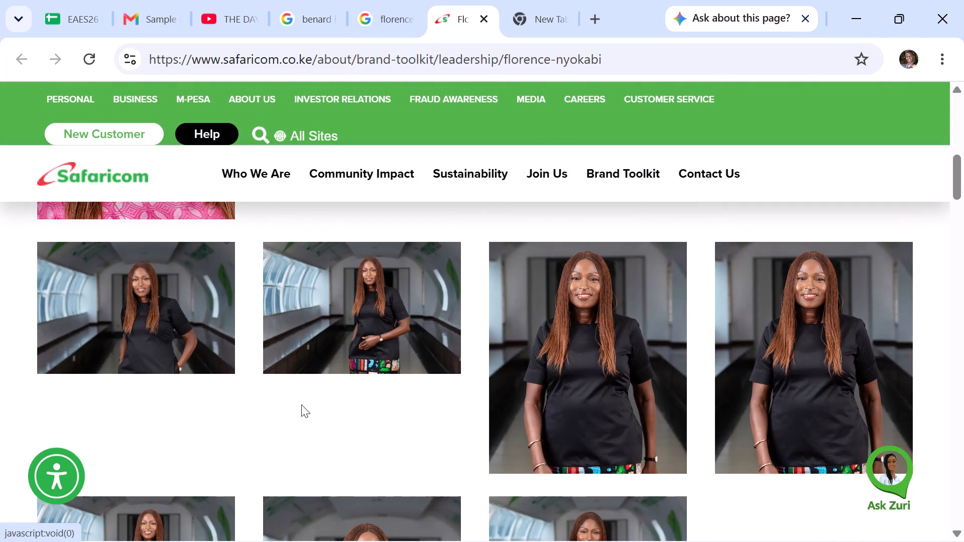
pyautogui.scroll(-6, 428, 443)
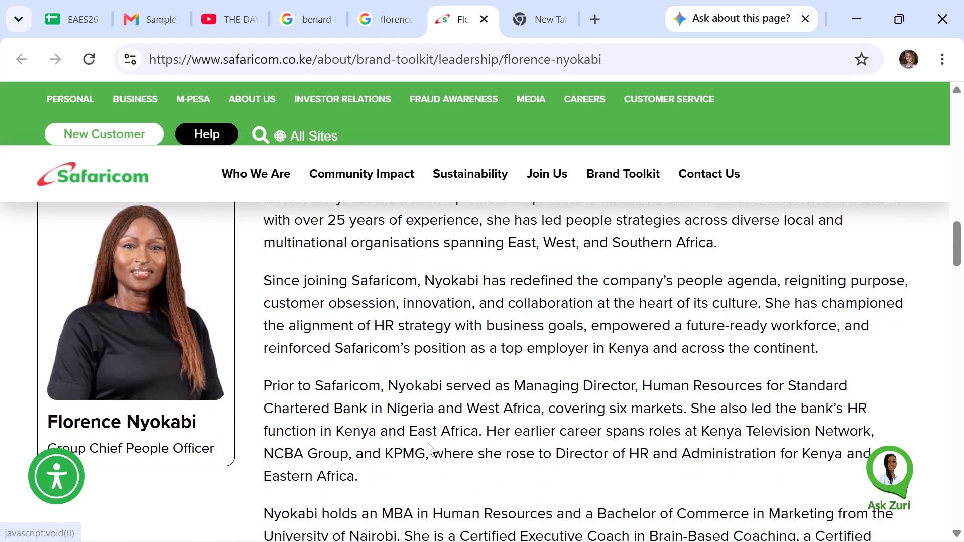
pyautogui.scroll(-8, 428, 443)
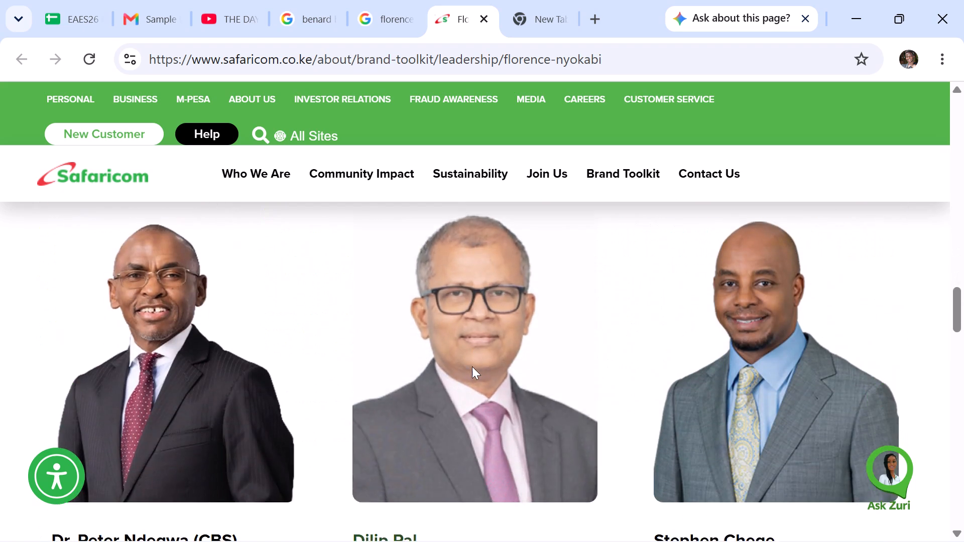
pyautogui.scroll(-8, 472, 366)
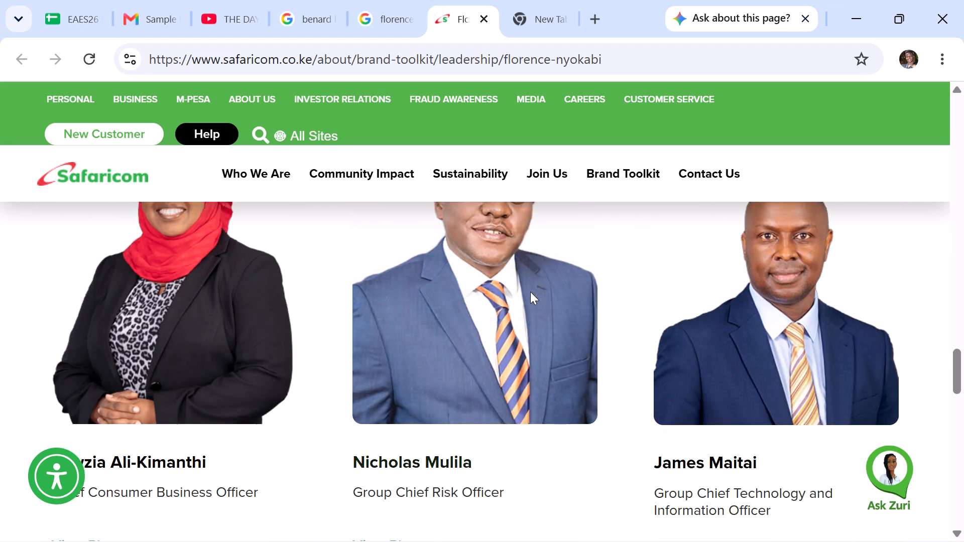
pyautogui.scroll(-8, 530, 292)
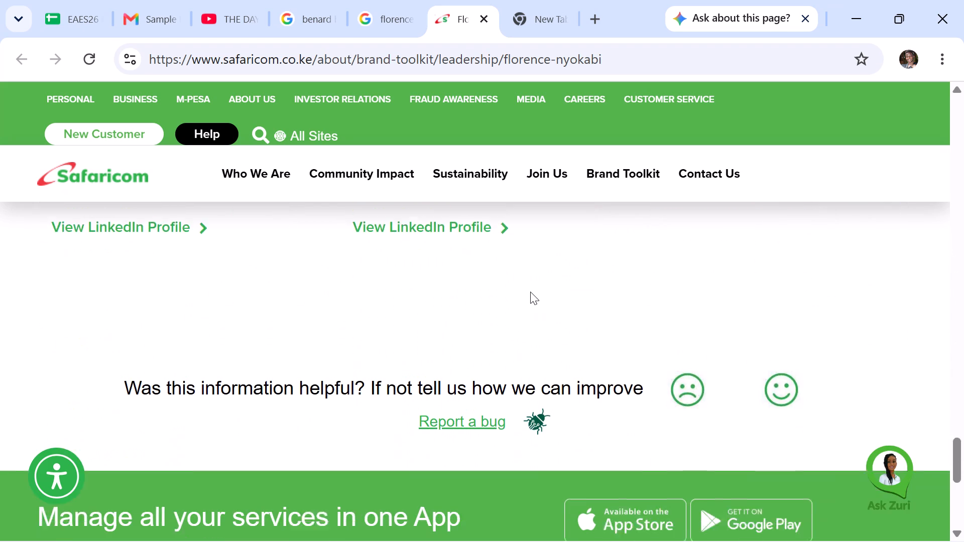
pyautogui.scroll(-3, 530, 292)
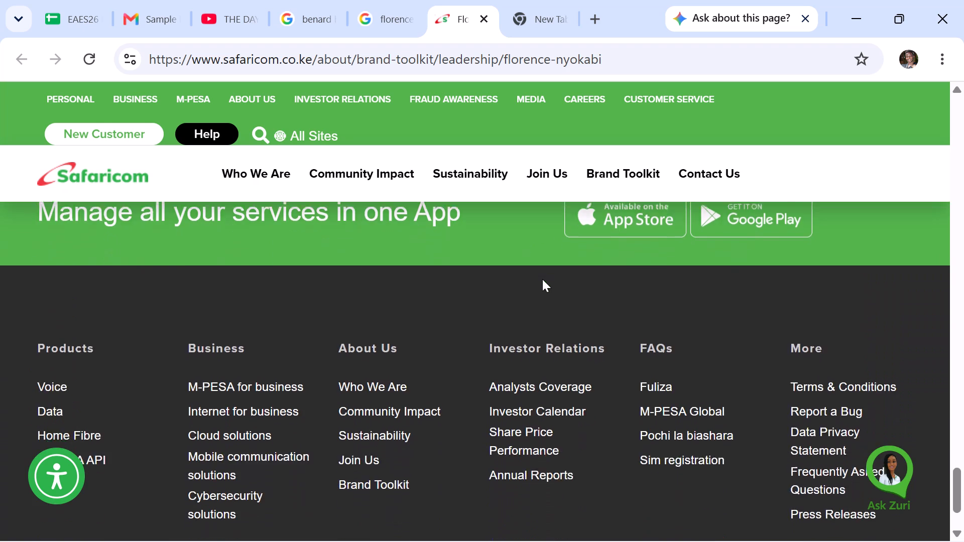
# Check the rest of the Safaricom leadership page's footer for contact details, and close the Safaricom site.
pyautogui.scroll(-2, 542, 279)
pyautogui.click(542, 279)
pyautogui.scroll(-1, 542, 279)
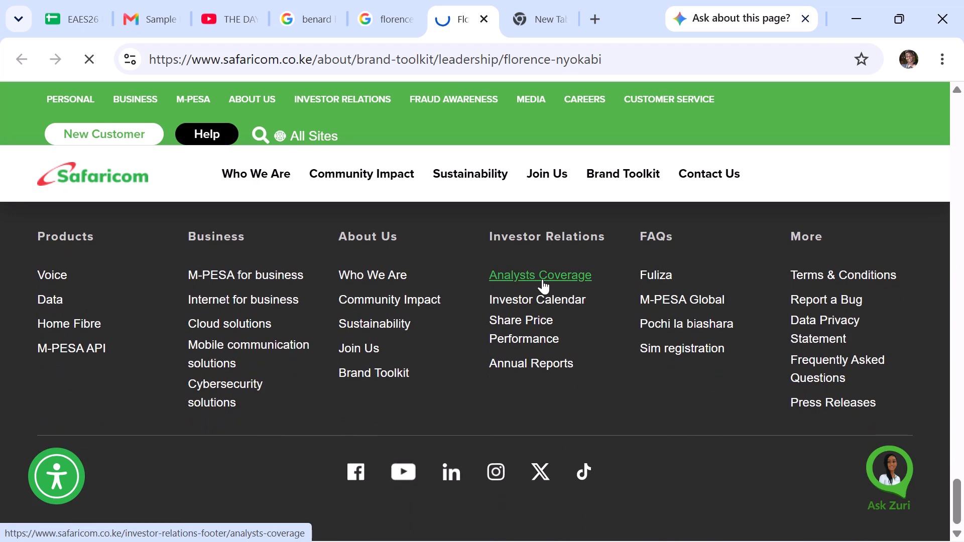
pyautogui.scroll(7, 542, 279)
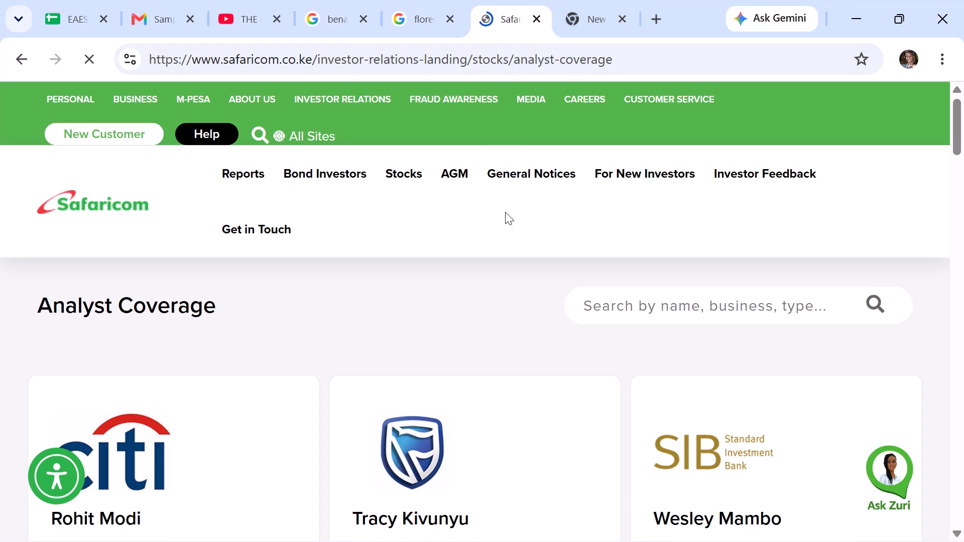
pyautogui.click(537, 20)
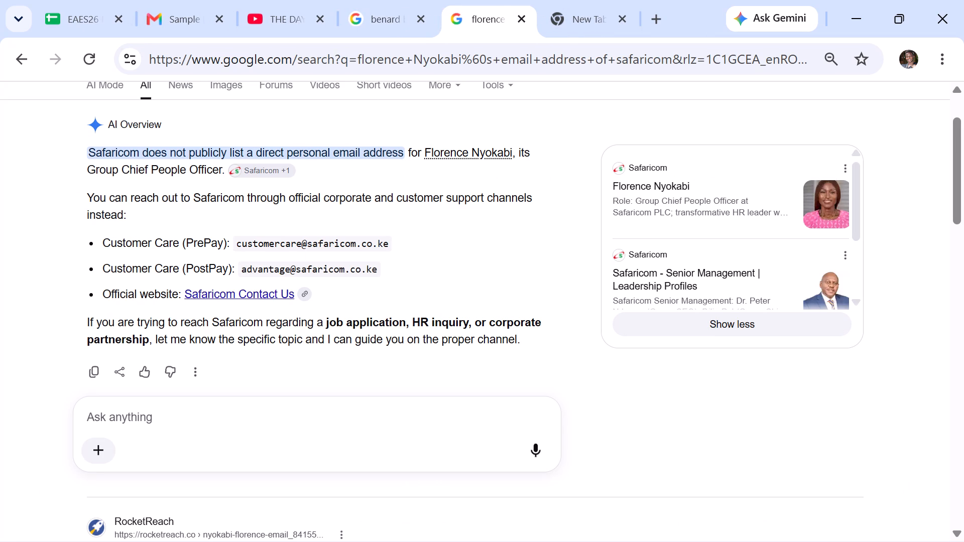
# Copy Safaricom's PrePay customer care email address from the AI Overview and return to the Nominations sheet in the EAES26 spreadsheet.
pyautogui.moveTo(236, 246); pyautogui.dragTo(403, 242)
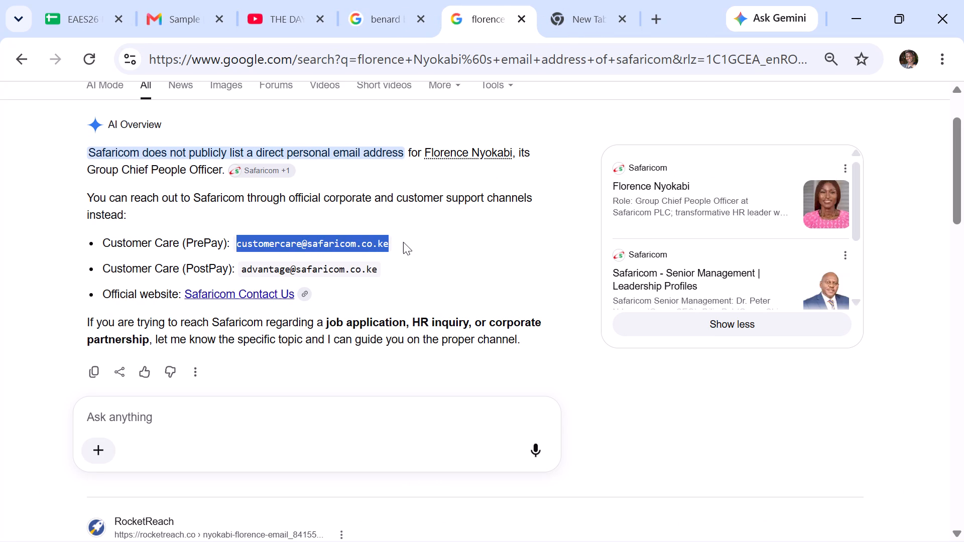
pyautogui.moveTo(403, 242); pyautogui.dragTo(410, 242)
pyautogui.hotkey('ctrl', 'c')
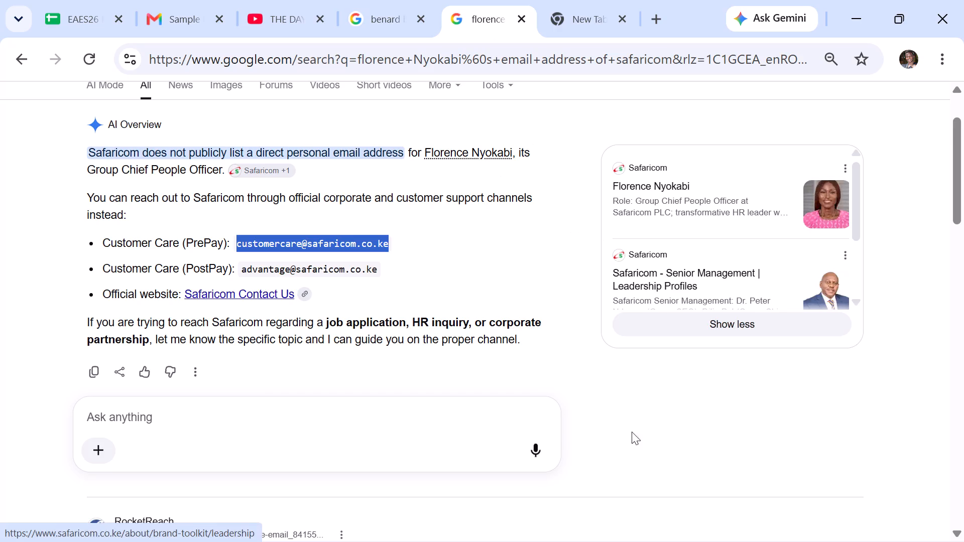
pyautogui.click(78, 11)
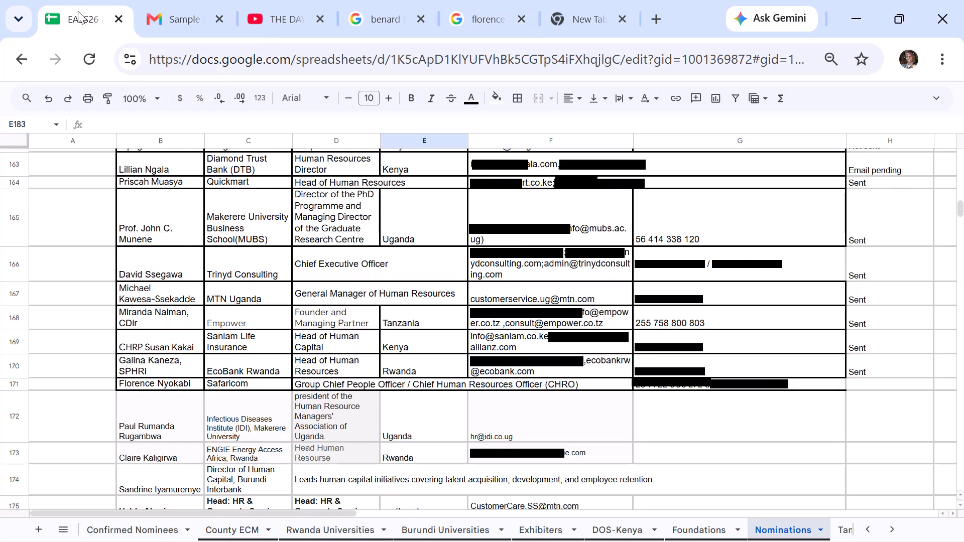
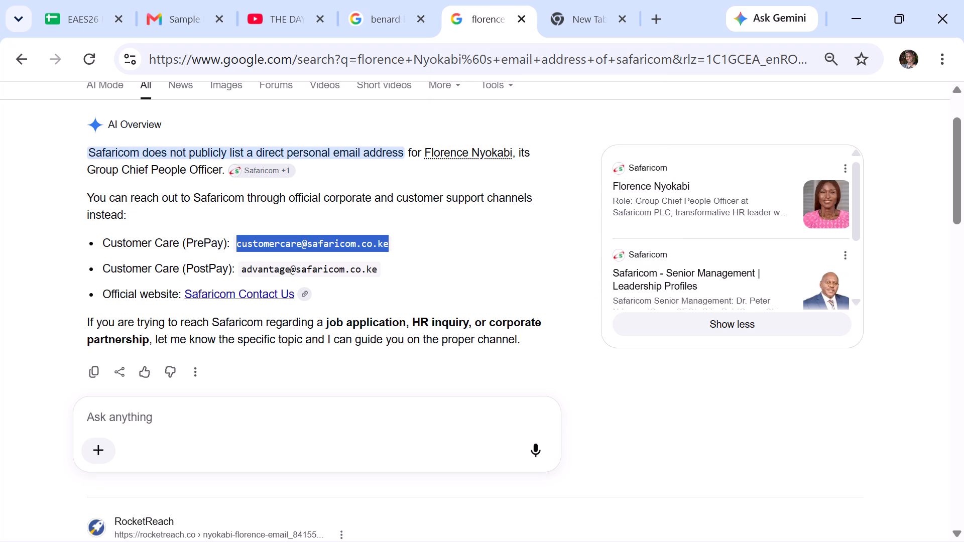
# Copy Safaricom's PostPay customer care email address from the AI Overview.
pyautogui.moveTo(241, 274); pyautogui.dragTo(348, 265)
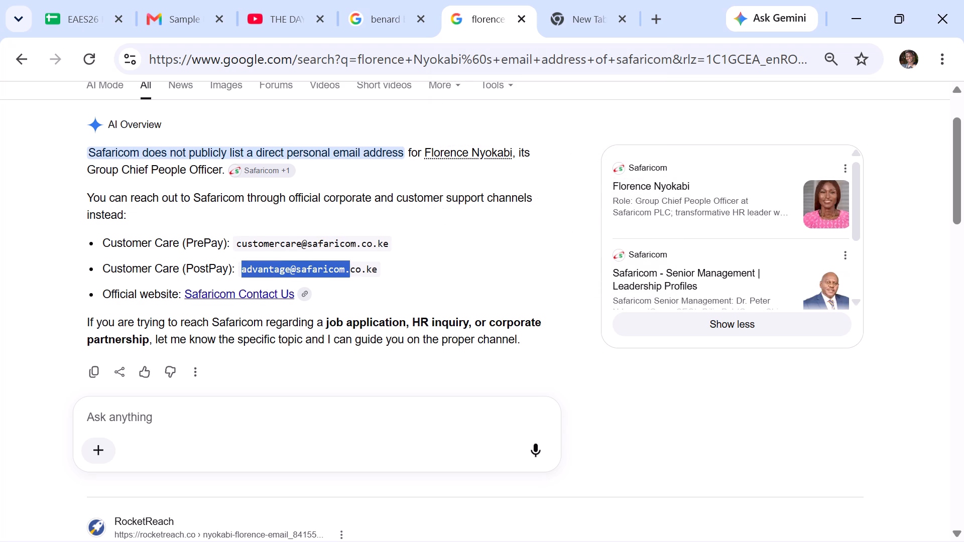
pyautogui.moveTo(348, 265); pyautogui.dragTo(410, 272)
pyautogui.hotkey('ctrl', 'c')
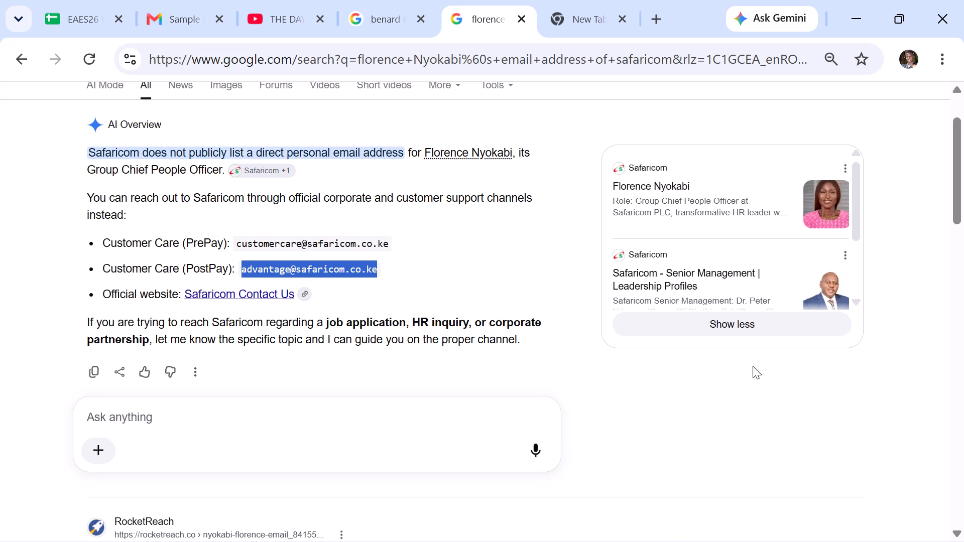
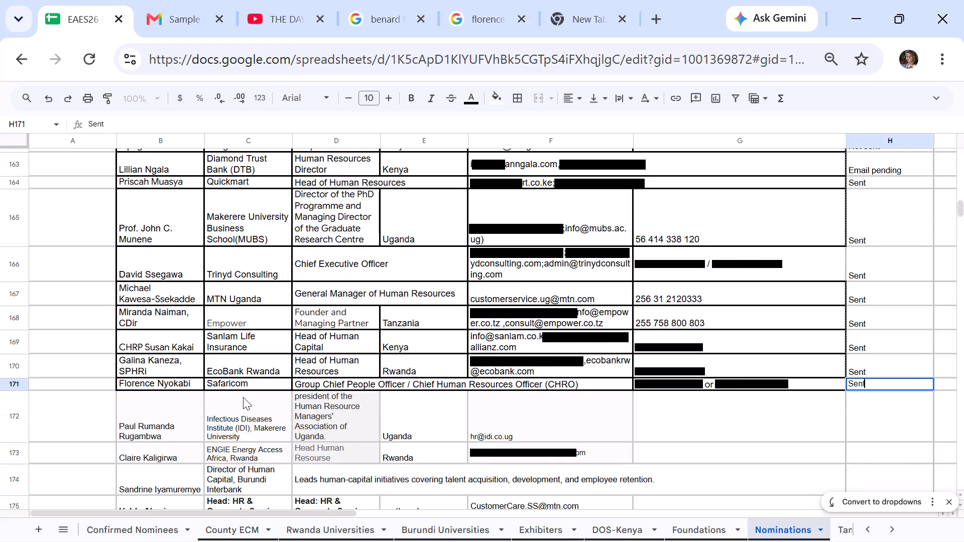
# Record the sending status of the Safaricom nominee in row 171 as Sent.
pyautogui.click(434, 405)
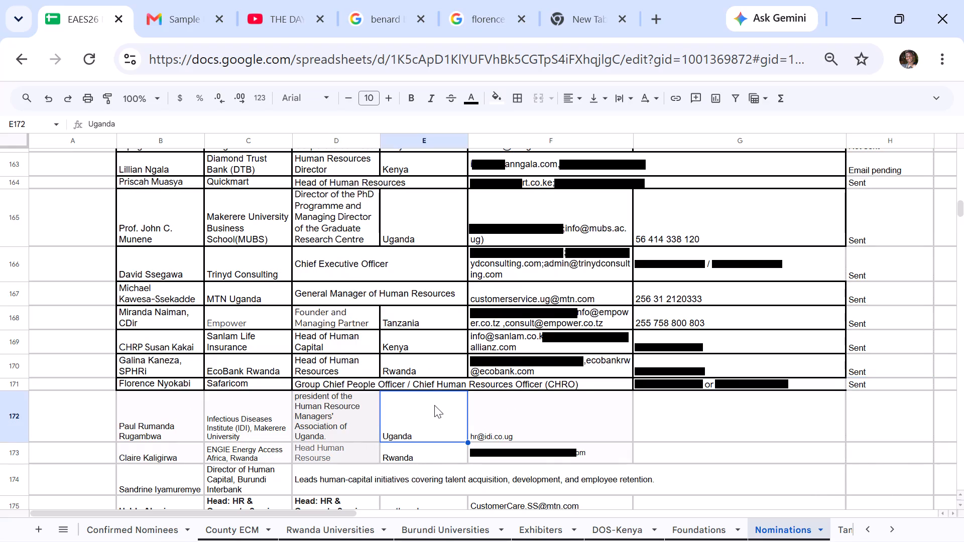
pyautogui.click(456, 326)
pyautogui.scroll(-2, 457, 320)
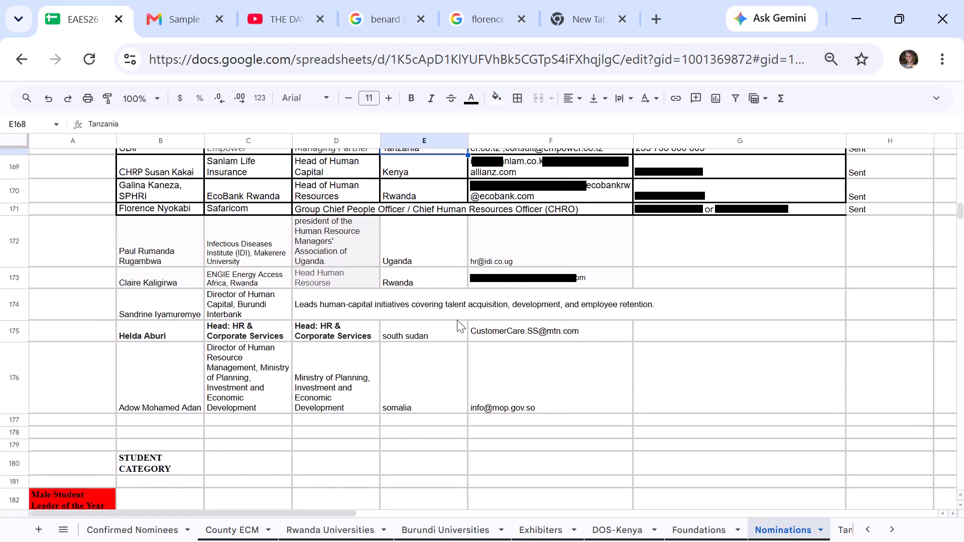